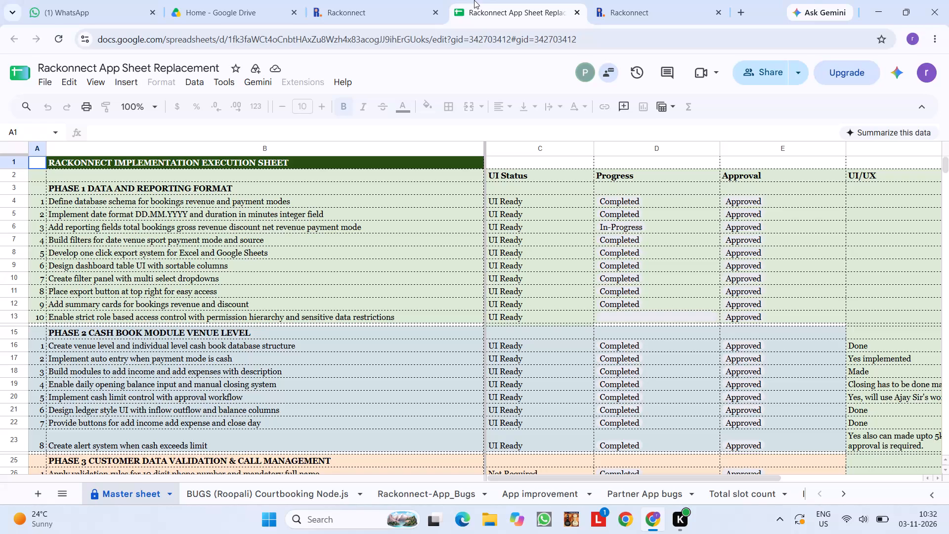
Open the Rackonnect-App_Bugs sheet and select the Steps to Reproduce cell for bug 108.
left_click(459, 498)
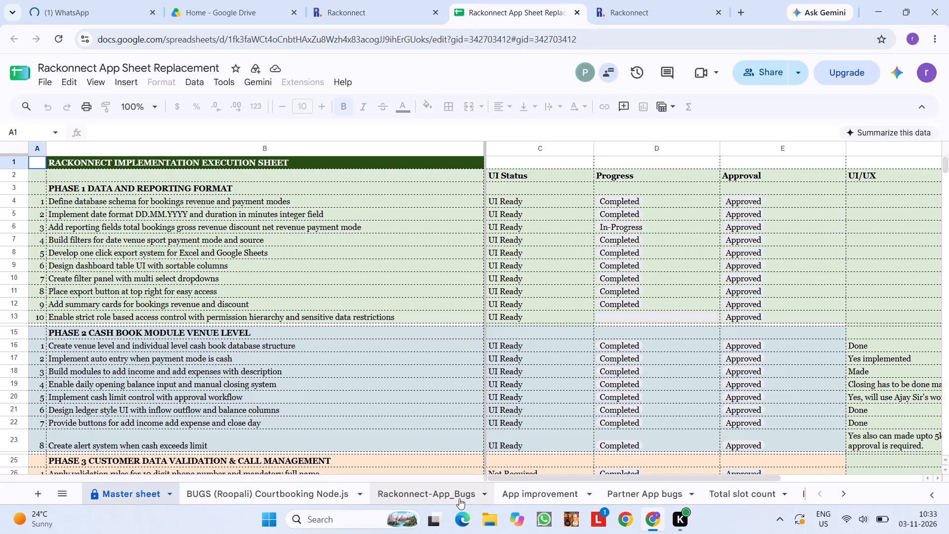
left_click(652, 343)
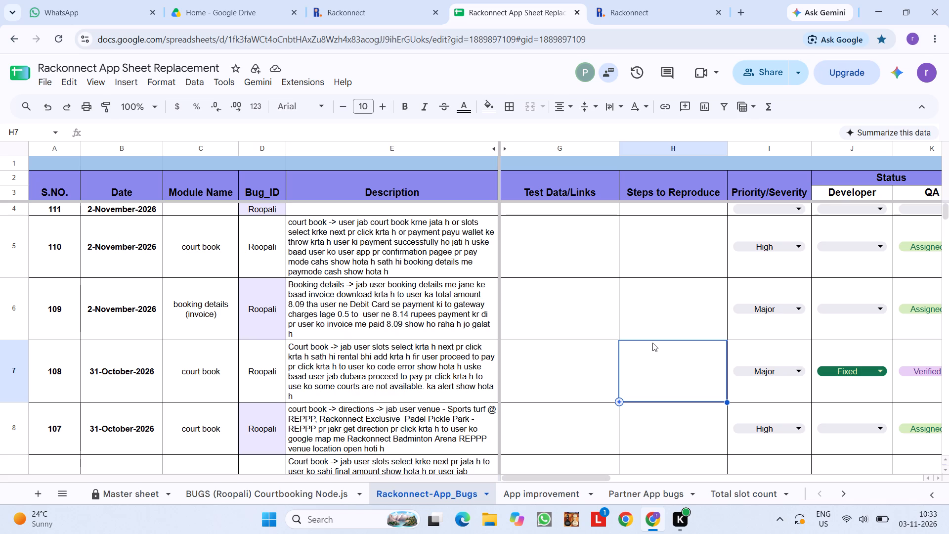
left_click(652, 343)
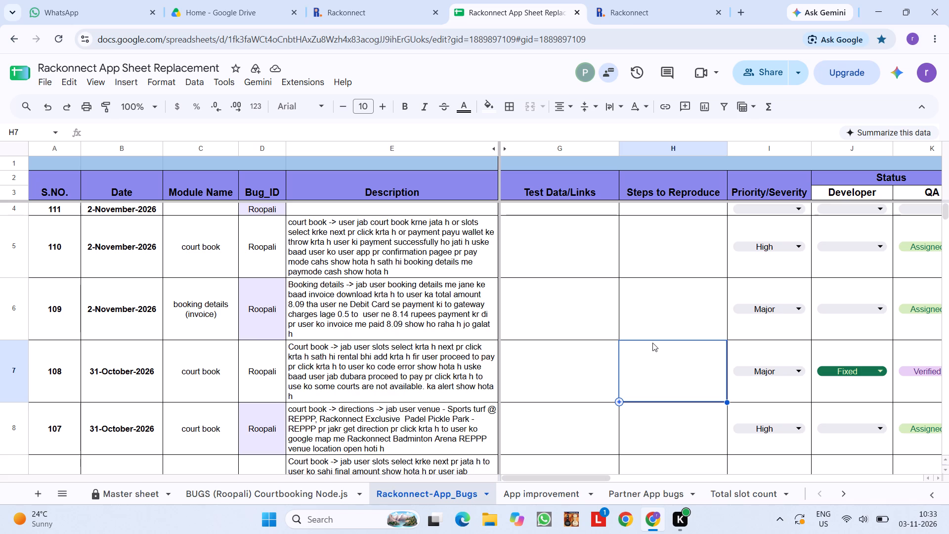
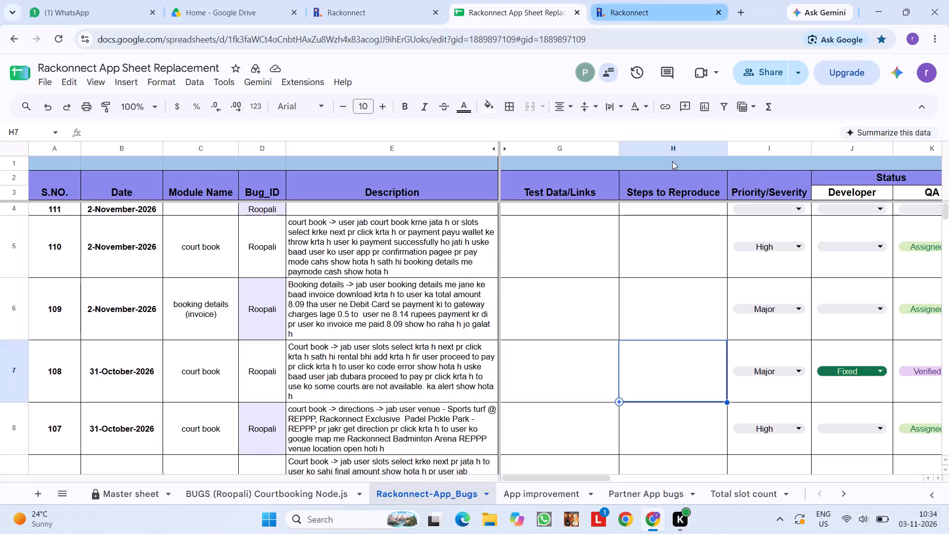
Check the Rackonnect venue manager dashboard, and return to the Rackonnect App Sheet Replacement bug list.
left_click(354, 0)
scroll(581, 205, "up", 1)
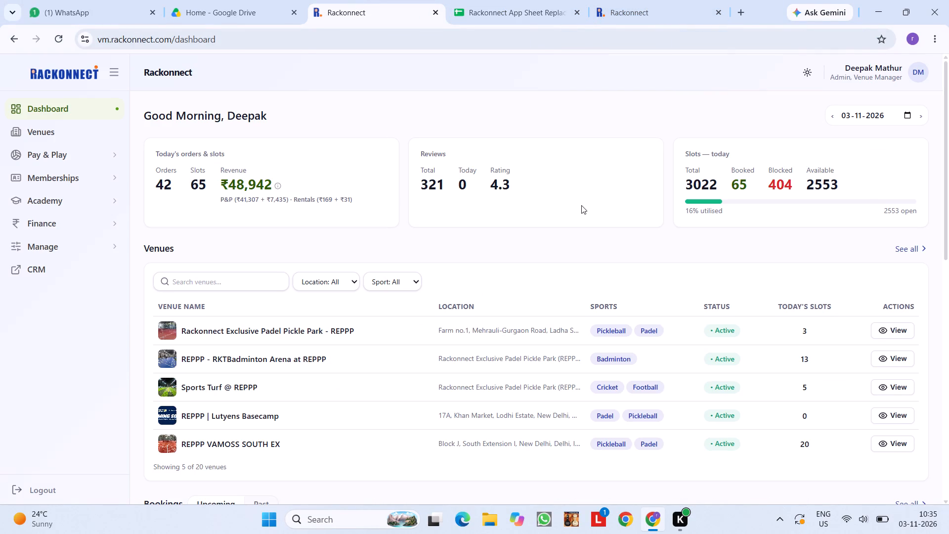
scroll(581, 205, "up", 3)
left_click(546, 0)
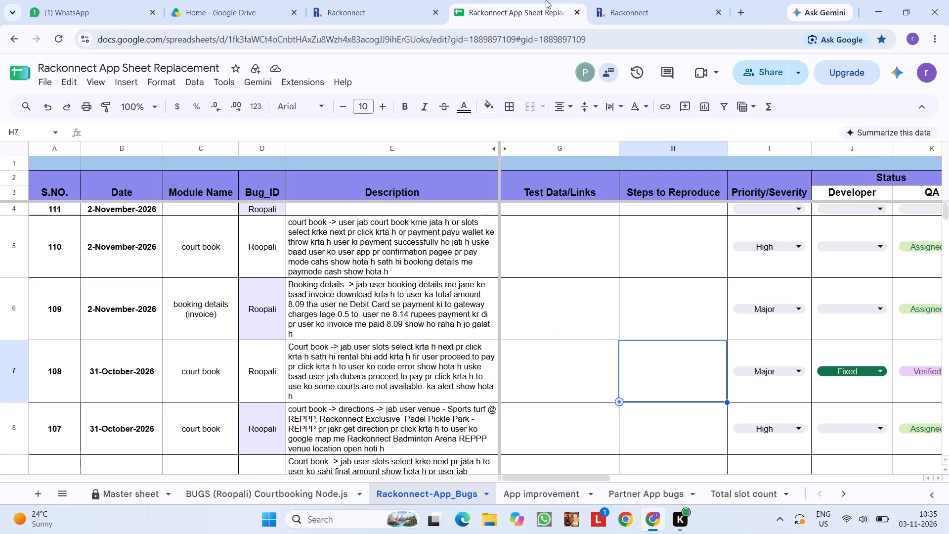
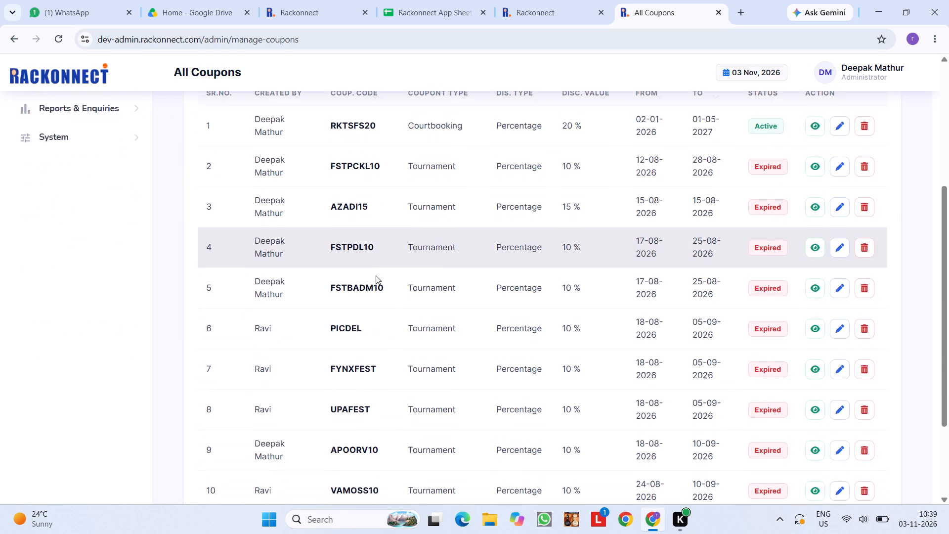
Look through the available coupons in the Rackonnect admin and open page 4 of the coupon list.
scroll(376, 275, "up", 1)
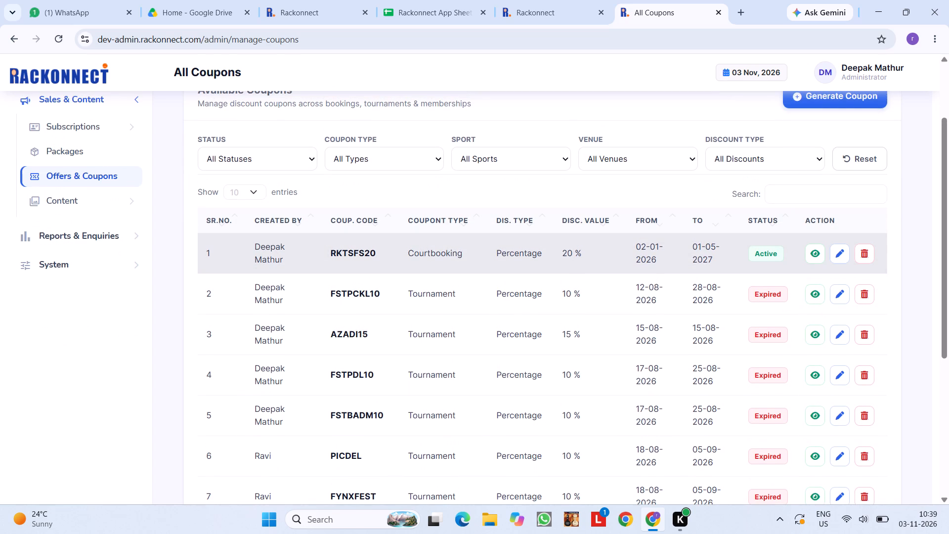
scroll(702, 250, "down", 7)
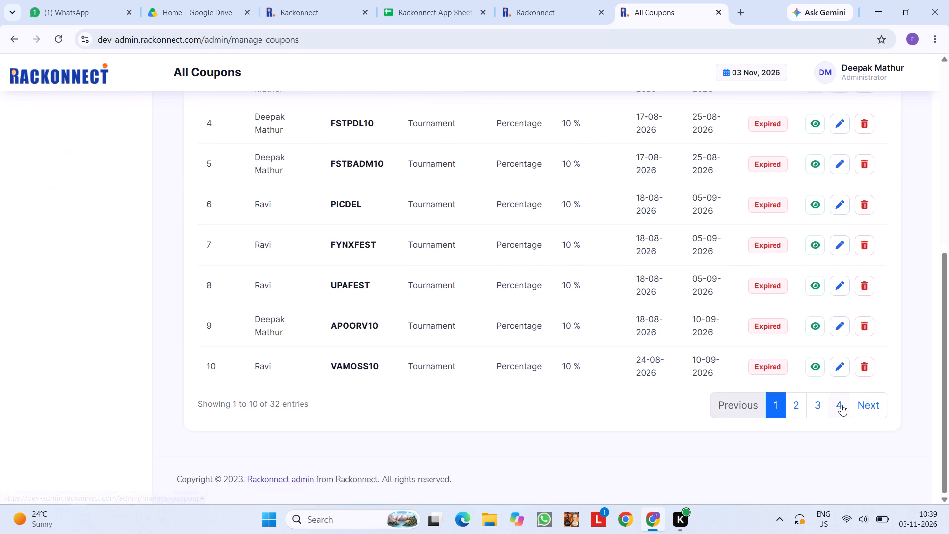
left_click(841, 405)
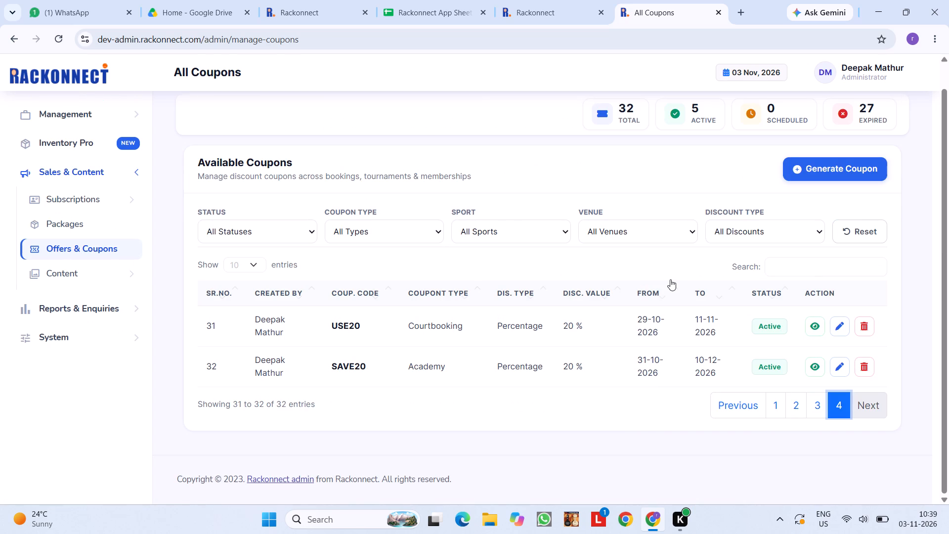
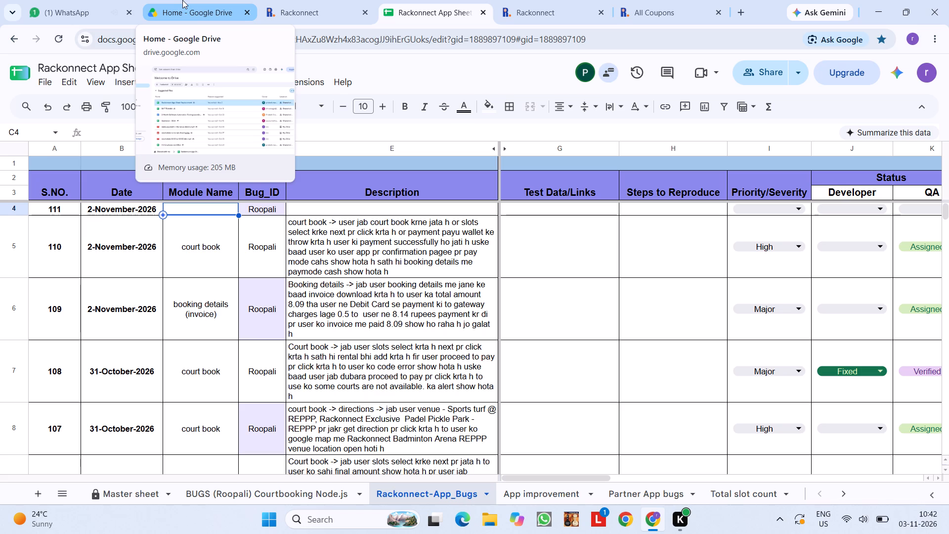
Enter "Court book" as the module name for bug 111 on the Rackonnect-App_Bugs sheet.
left_click(192, 205)
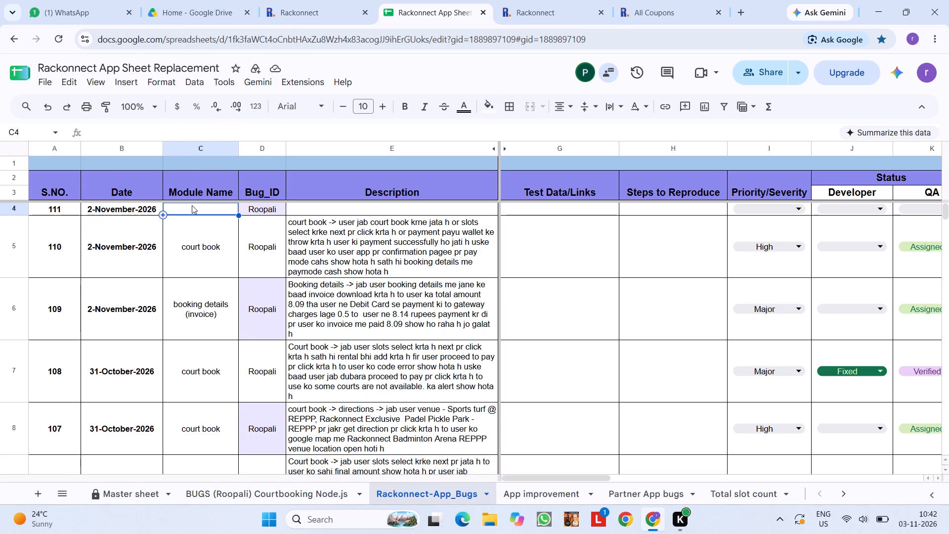
type("Court book")
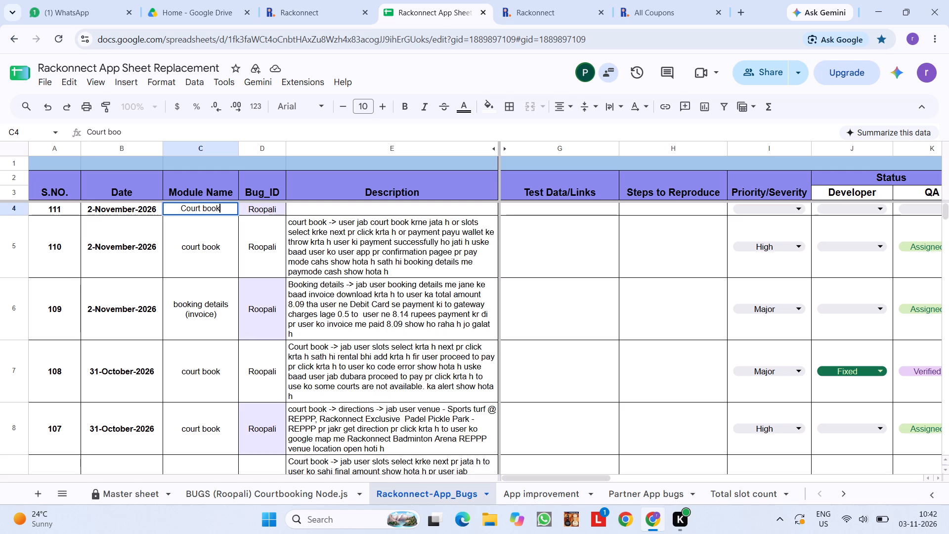
key("space")
key("Tab")
key("Tab")
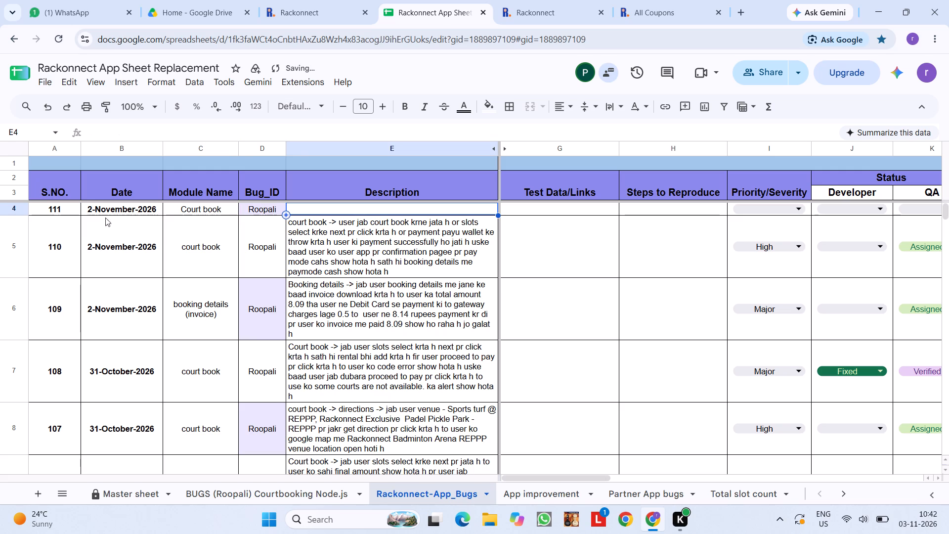
Set the date of bug 111 to 3-November-2026.
double_click(108, 210)
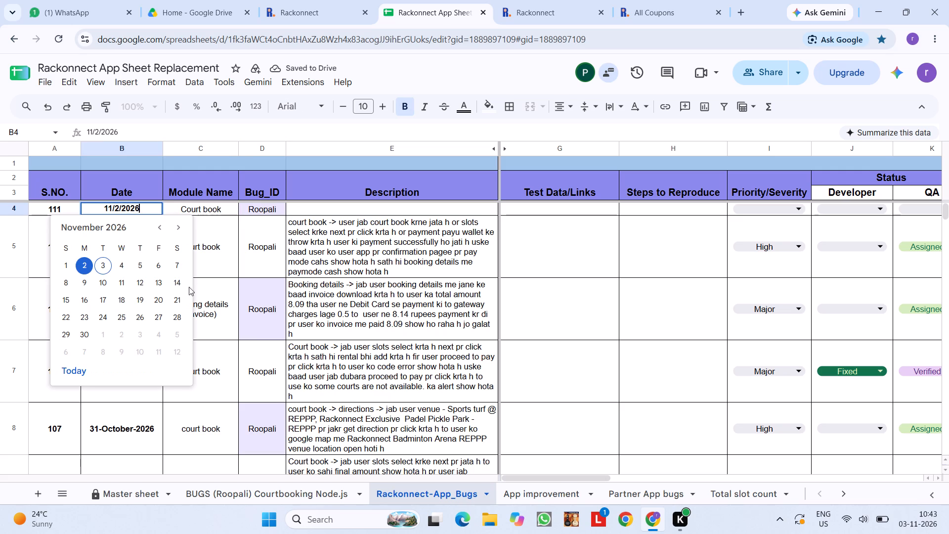
left_click(97, 266)
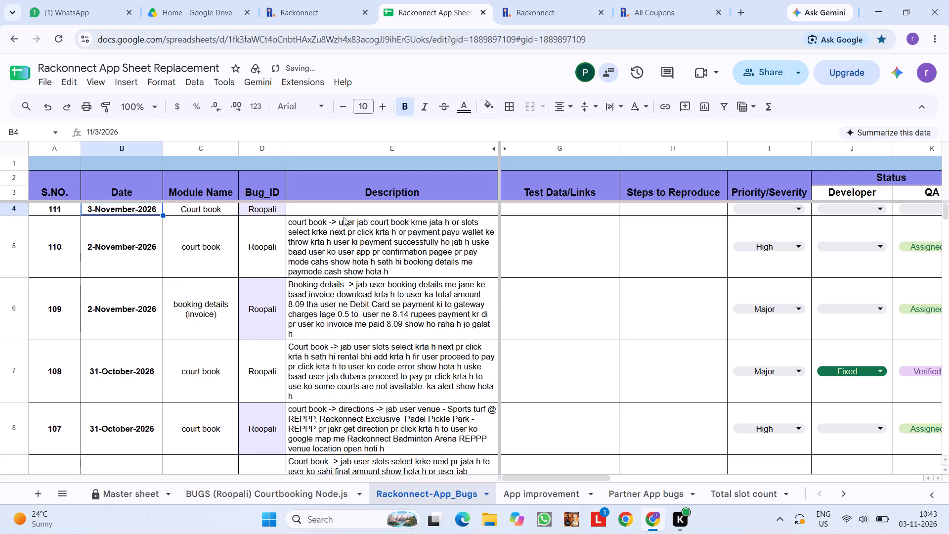
Start the description of bug 111 with "court book -".
double_click(344, 208)
type("coiurt")
key("space")
key("BackSpace")
key("BackSpace")
key("BackSpace")
key("BackSpace")
key("BackSpace")
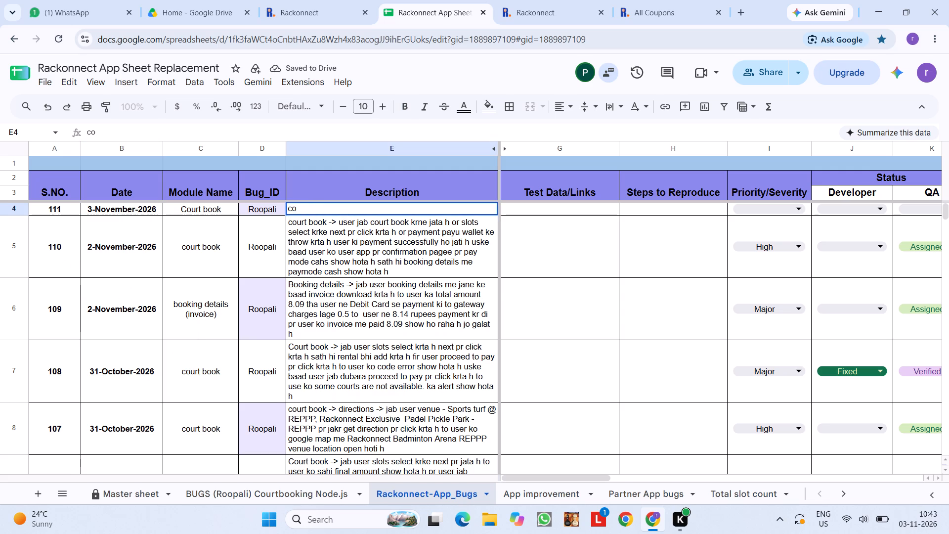
type("urt book -")
key("Return")
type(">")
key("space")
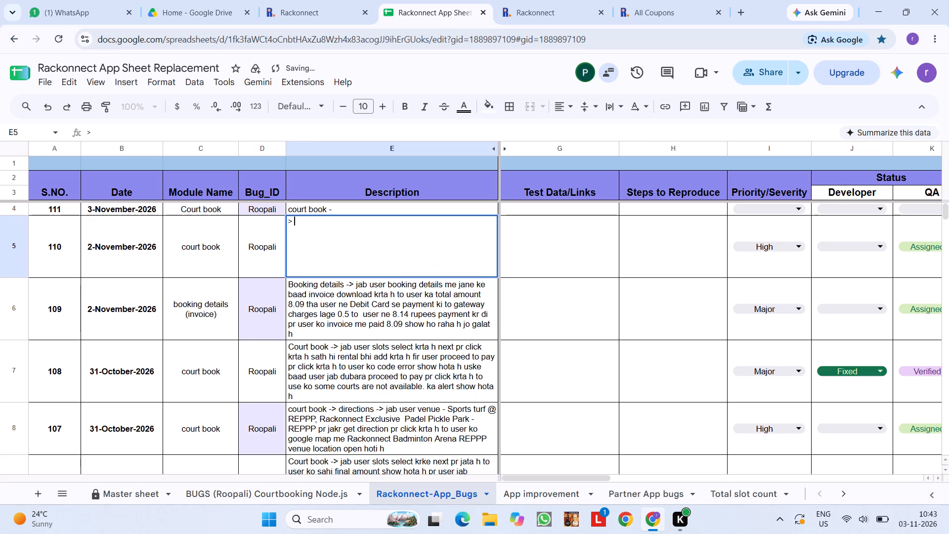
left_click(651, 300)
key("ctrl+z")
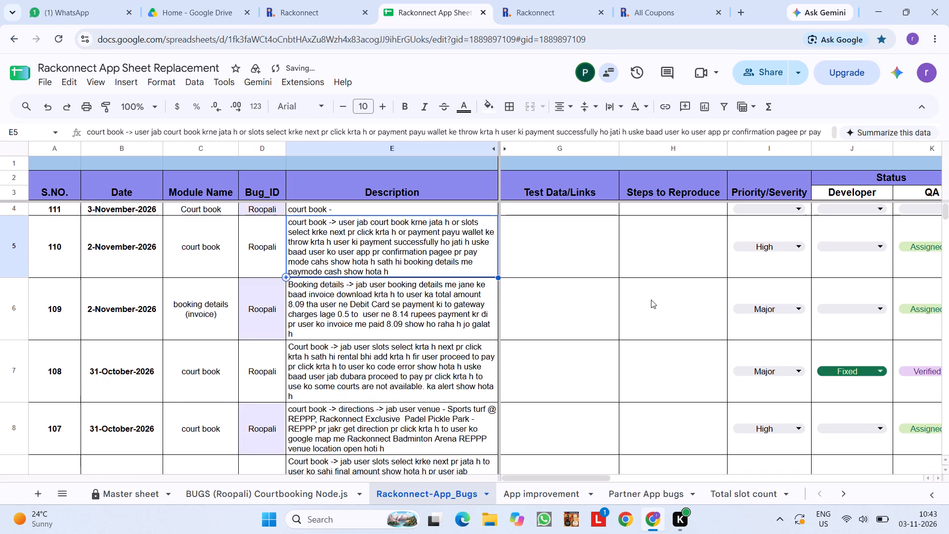
Continue bug 111's description so it reads "court book -> jab user court book krne jata h or".
double_click(469, 212)
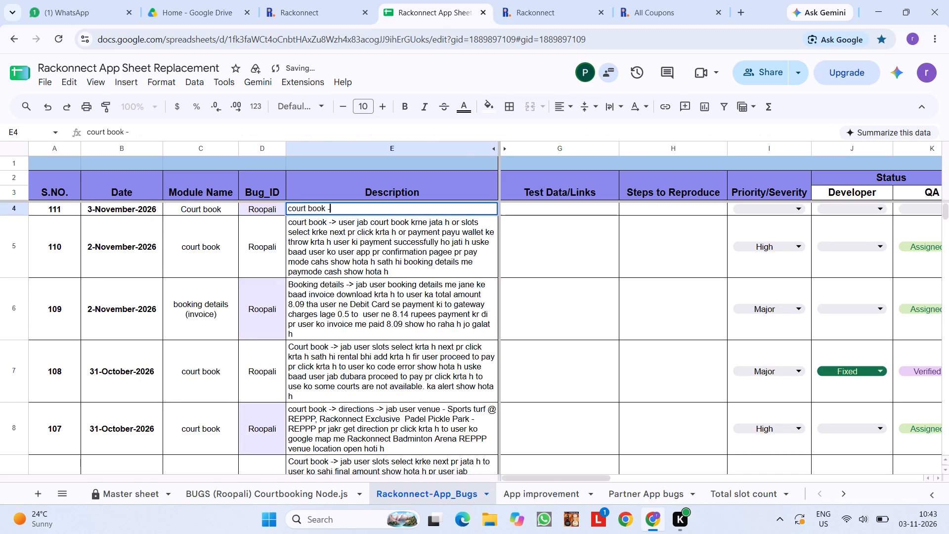
type("> jb u")
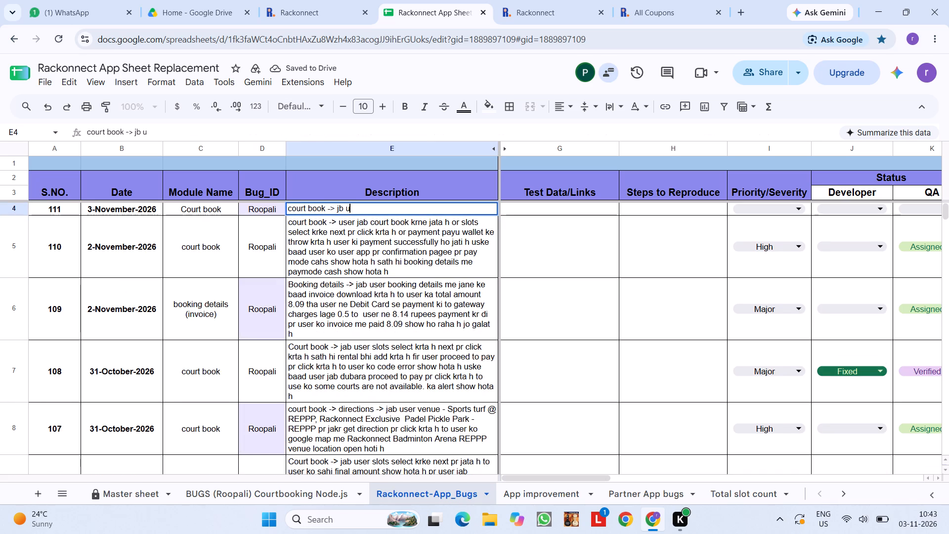
key("BackSpace")
key("BackSpace")
key("BackSpace")
type("ab user court book krne jata h or")
key("space")
type("discoun")
key("BackSpace")
key("BackSpace")
key("BackSpace")
key("BackSpace")
key("BackSpace")
key("BackSpace")
key("BackSpace")
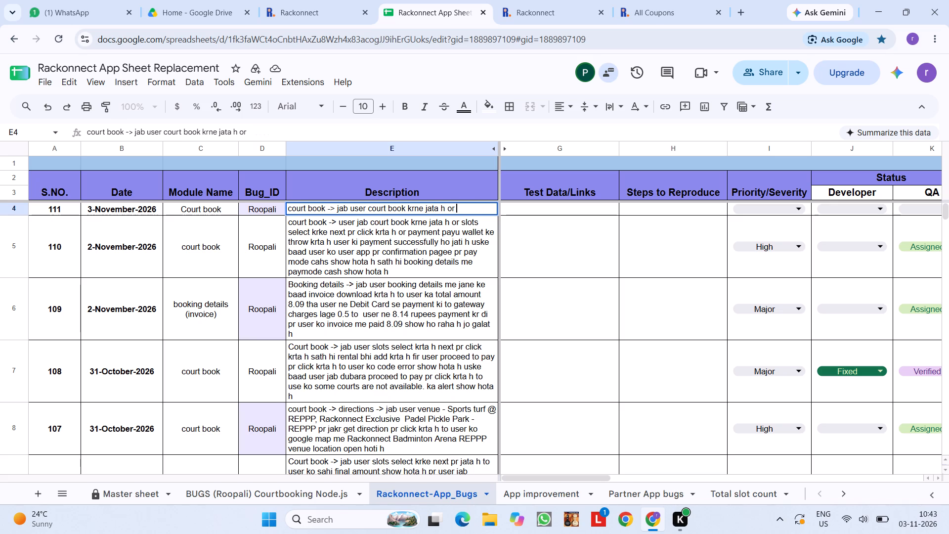
type("us")
key("space")
key("BackSpace")
key("BackSpace")
key("BackSpace")
key("BackSpace")
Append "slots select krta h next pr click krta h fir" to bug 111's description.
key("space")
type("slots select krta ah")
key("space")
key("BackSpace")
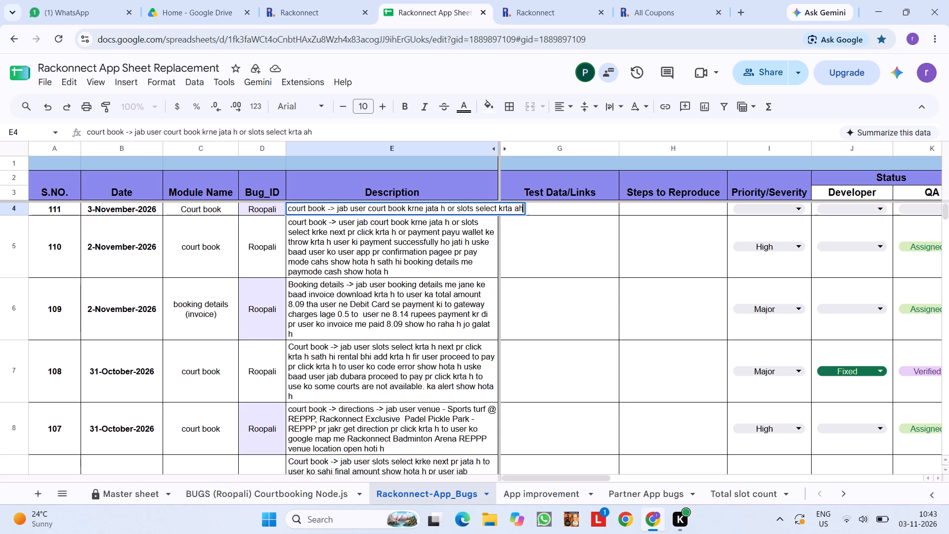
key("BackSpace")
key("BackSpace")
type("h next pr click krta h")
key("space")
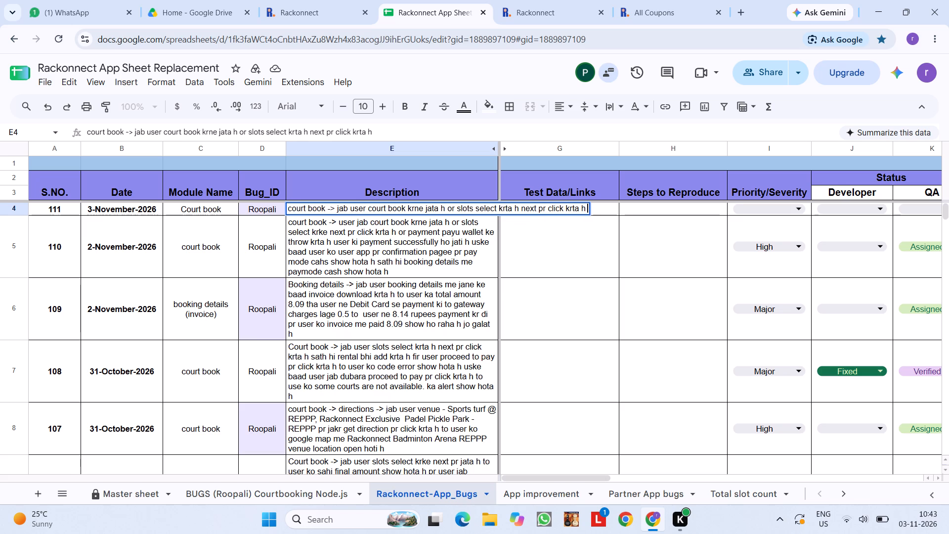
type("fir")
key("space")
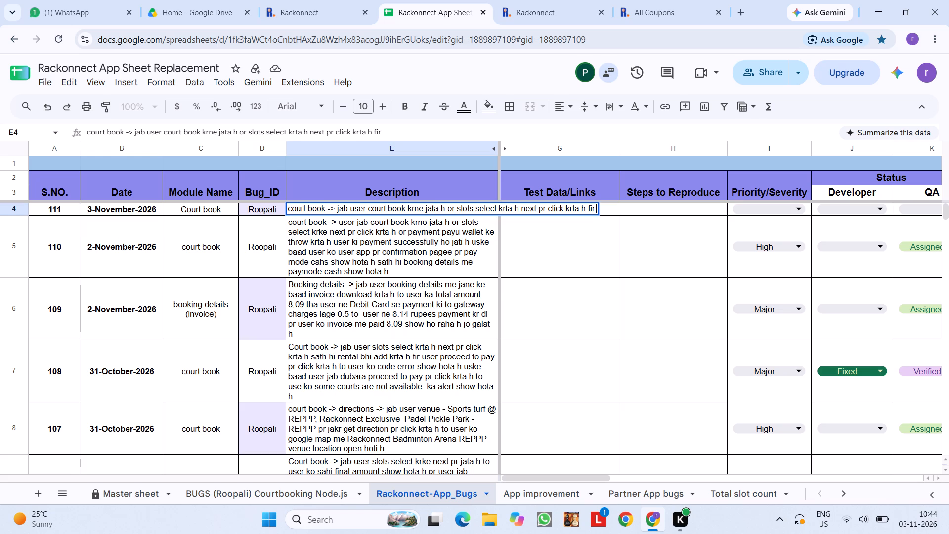
In bug 111's description, insert "discount coupon ke sath" after "krne jata" in place of the "h".
left_click(439, 209)
key("space")
type("discount cou[")
key("equal")
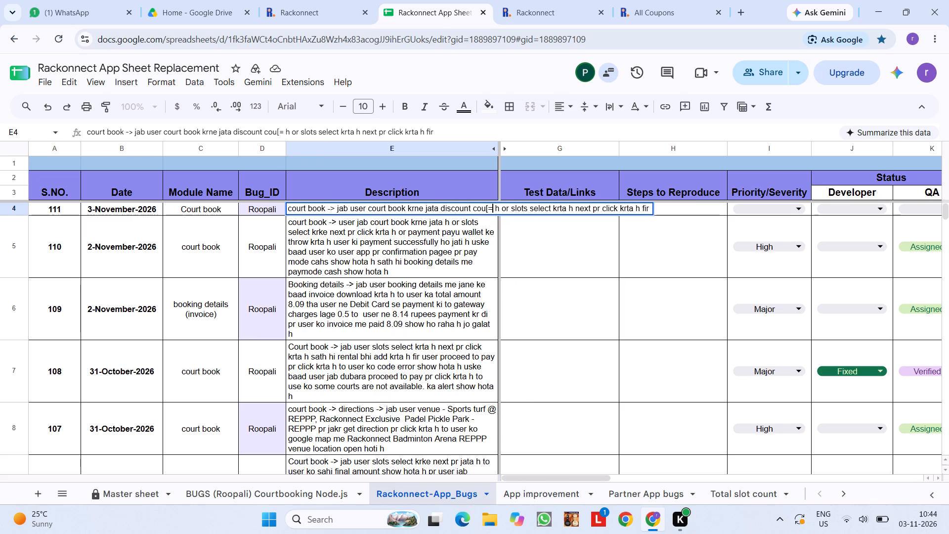
key("BackSpace")
key("BackSpace")
type("pon ke sath")
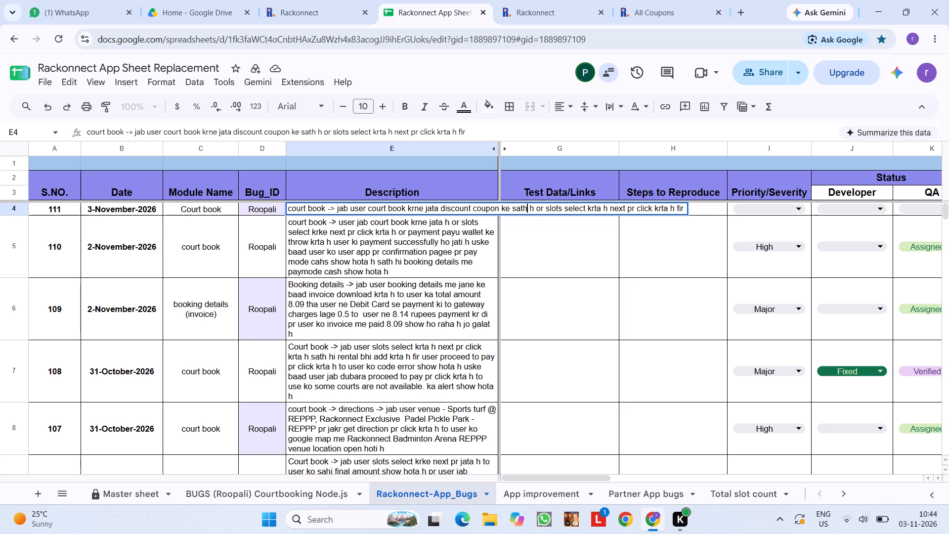
key("Delete")
key("Delete")
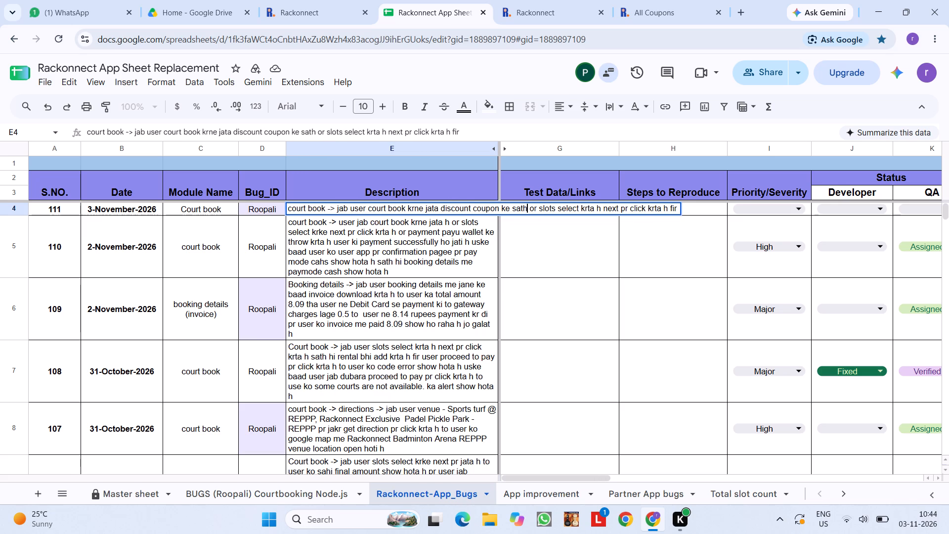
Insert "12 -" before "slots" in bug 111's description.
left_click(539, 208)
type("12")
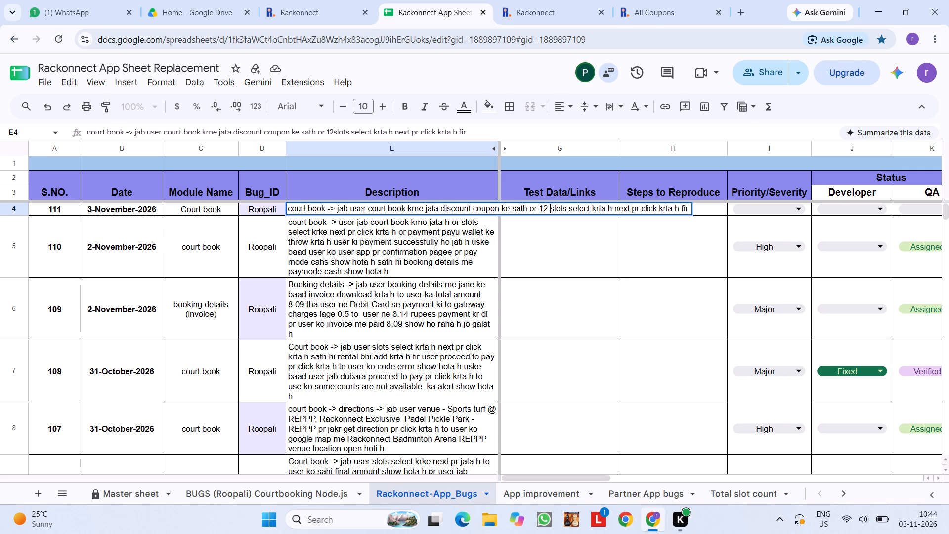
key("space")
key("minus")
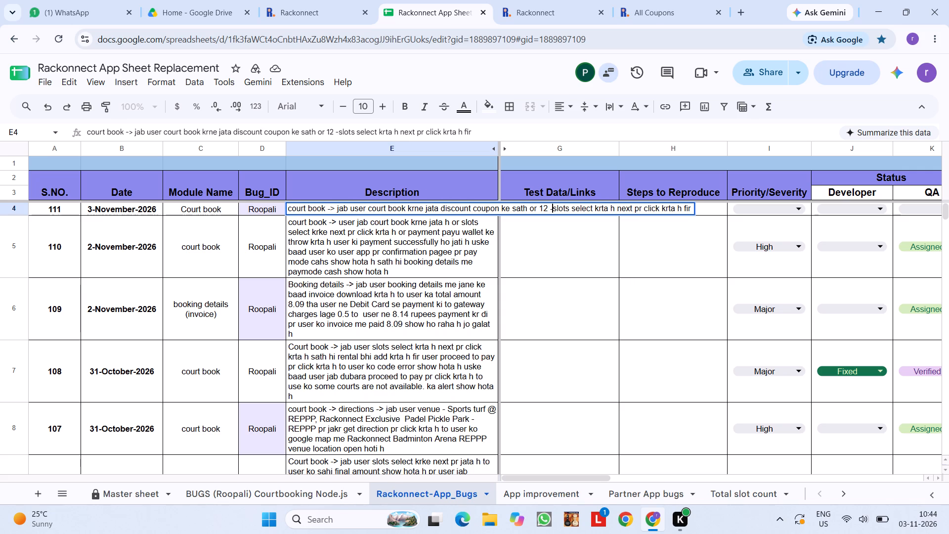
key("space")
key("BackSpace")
Delete all text that follows "discount coupon ke sath" in bug 111's description.
key("Delete")
key("Delete")
key("Delete")
key("Delete")
key("Delete")
key("Delete")
key("Delete")
key("Delete")
key("Delete")
key("Delete")
key("Delete")
key("Delete")
key("Delete")
key("Delete")
key("Delete")
key("Delete")
key("Delete")
key("Delete")
key("Delete")
key("Delete")
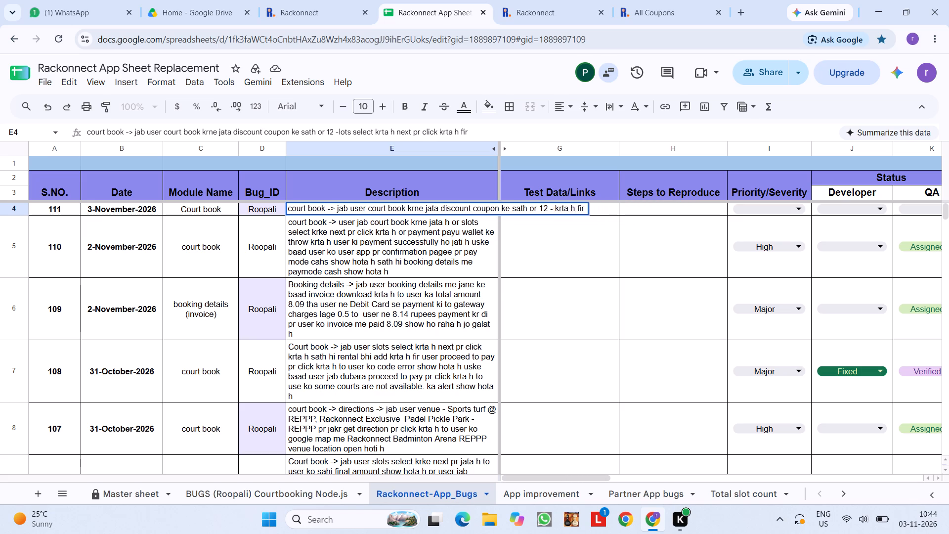
key("BackSpace")
key("BackSpace")
key("BackSpace")
key("BackSpace")
key("BackSpace")
key("BackSpace")
key("BackSpace")
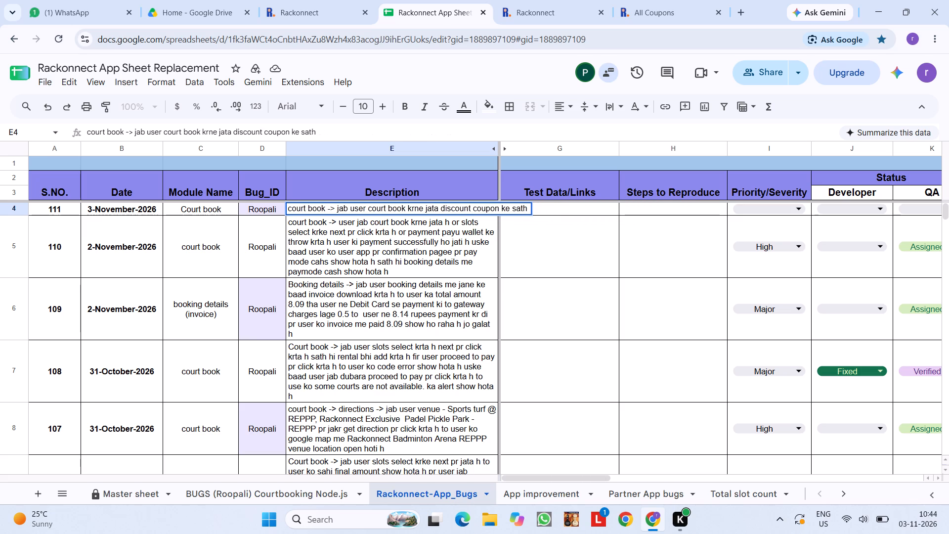
Append "user ne 12-11-2026 ki" to bug 111's description.
type("us")
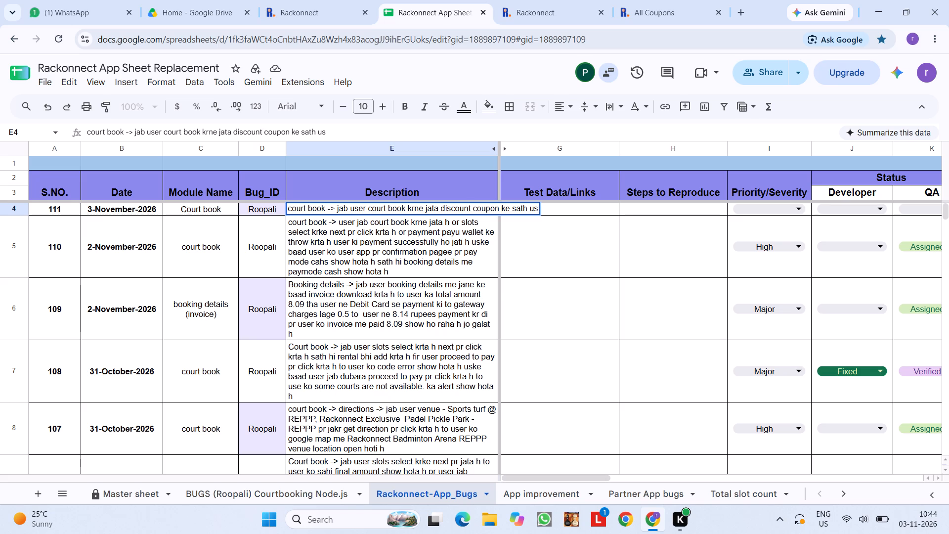
type("er ne")
key("space")
type("12")
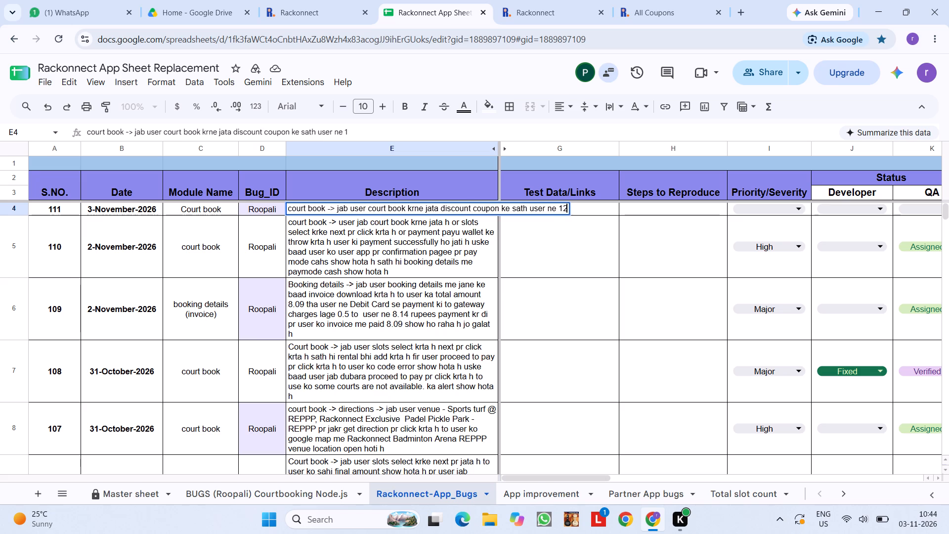
key("space")
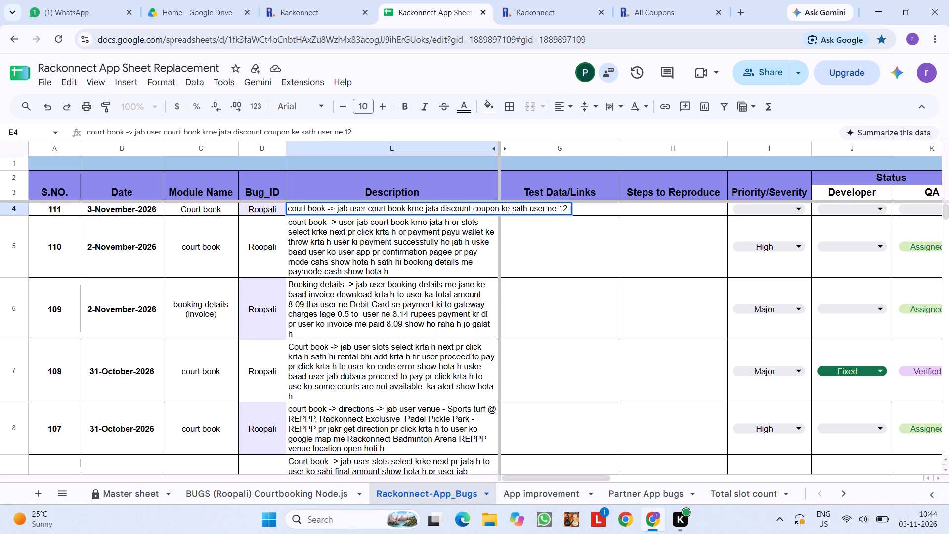
key("BackSpace")
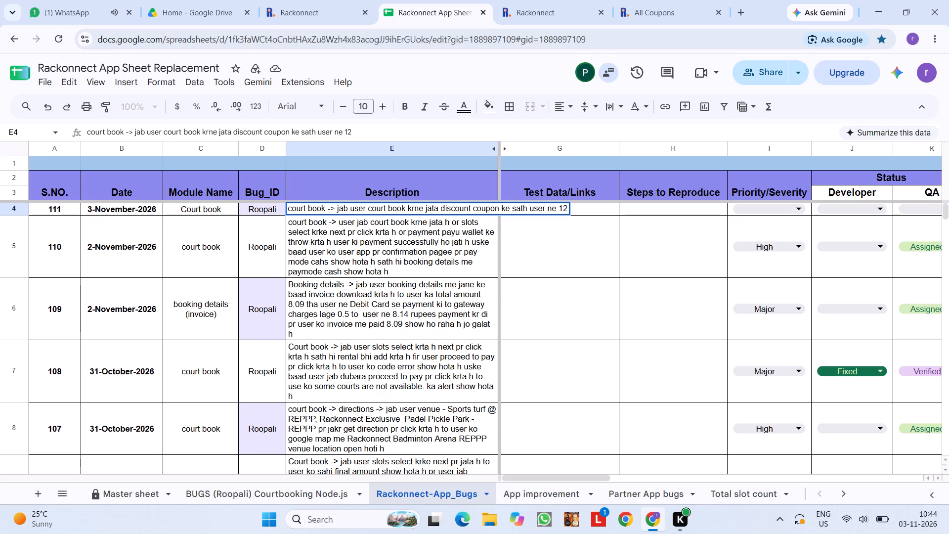
key("minus")
key("0")
key("BackSpace")
type("11")
type("-202")
type("6 ki s")
key("BackSpace")
Append "date select ki or" to bug 111's description.
type("date selelc")
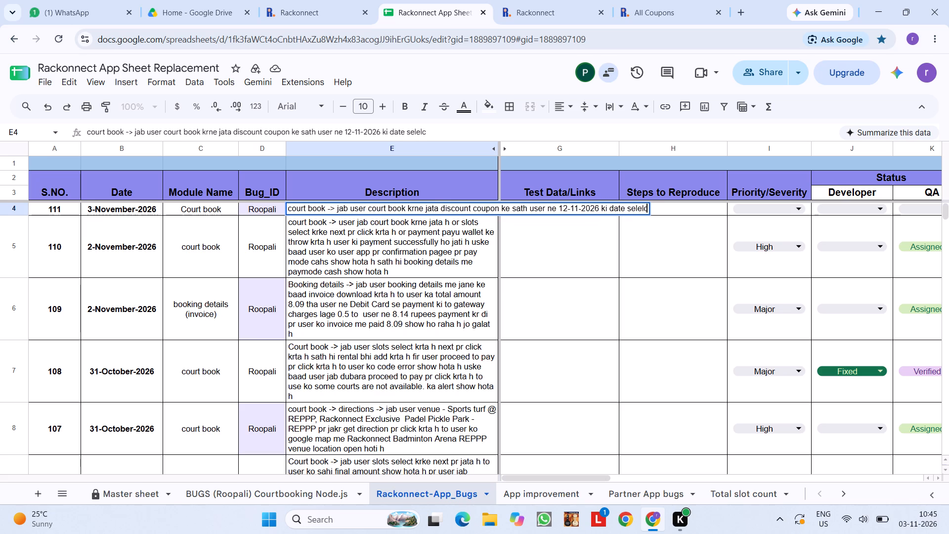
key("space")
key("BackSpace")
key("BackSpace")
key("BackSpace")
type("ct kri")
key("BackSpace")
key("BackSpace")
type("i ot")
key("space")
key("BackSpace")
key("BackSpace")
type("r next k")
key("BackSpace")
key("BackSpace")
key("BackSpace")
key("BackSpace")
key("BackSpace")
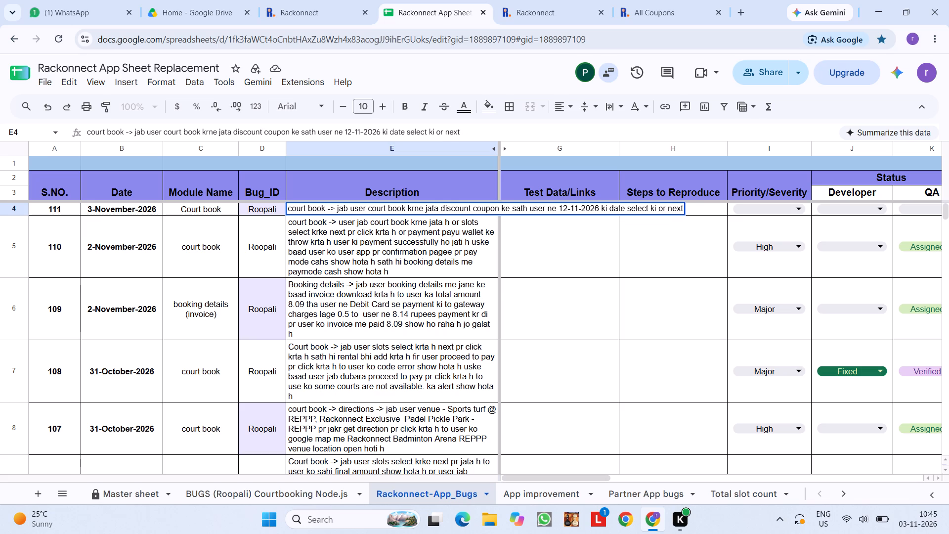
key("BackSpace")
Append "slots select krke next pr chala gaya" to bug 111's description.
type("slots selelct")
key("space")
key("BackSpace")
key("BackSpace")
key("BackSpace")
key("BackSpace")
type("ct krke")
key("space")
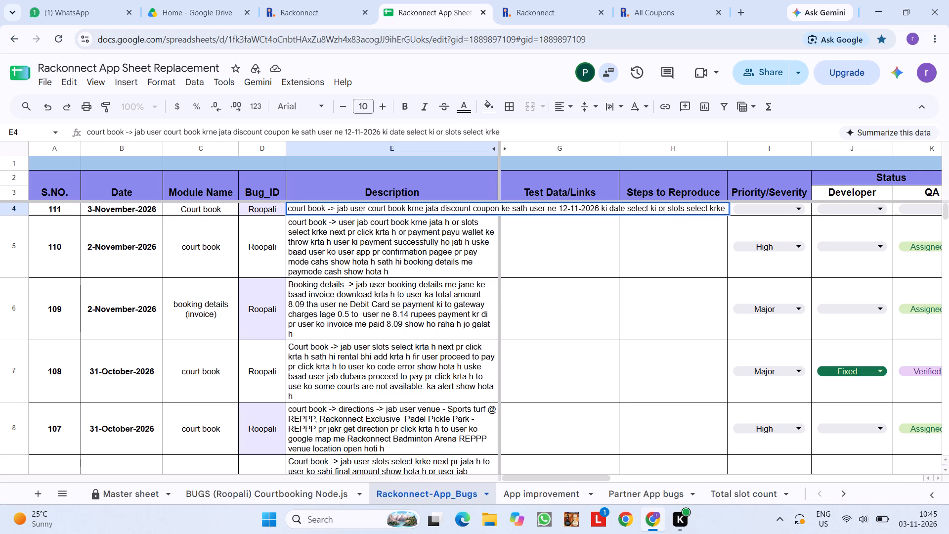
type("next pr cl")
key("BackSpace")
key("BackSpace")
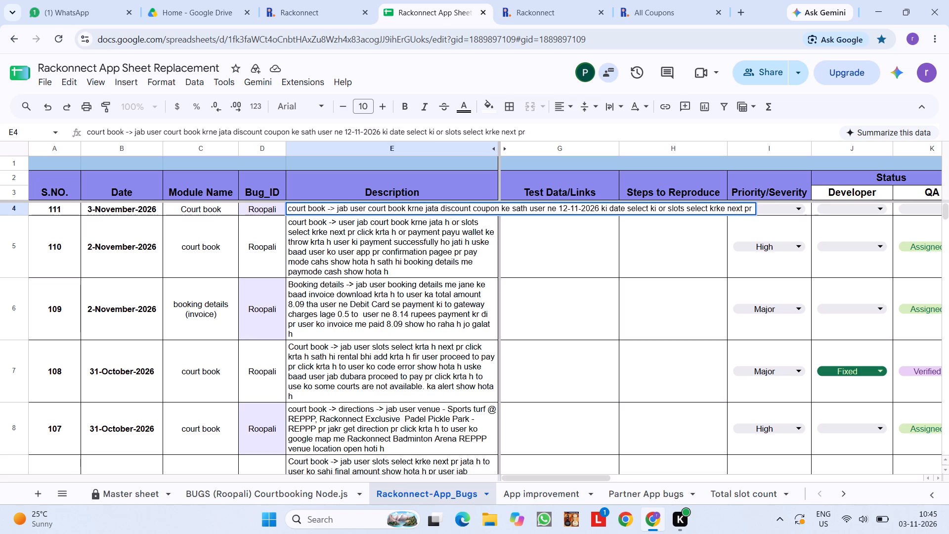
key("BackSpace")
key("space")
type("chala gaya")
key("space")
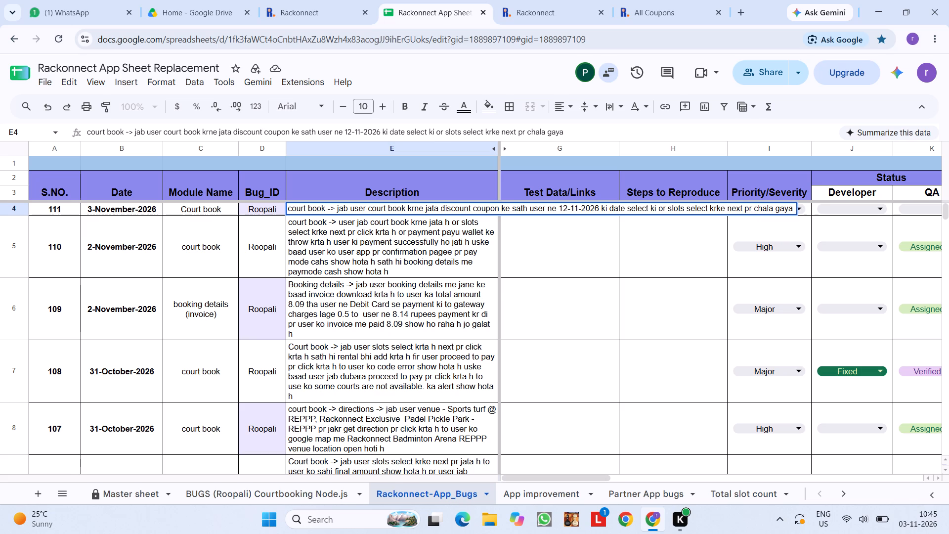
Append "user ka private coupon" to bug 111's description.
type("user ka")
key("space")
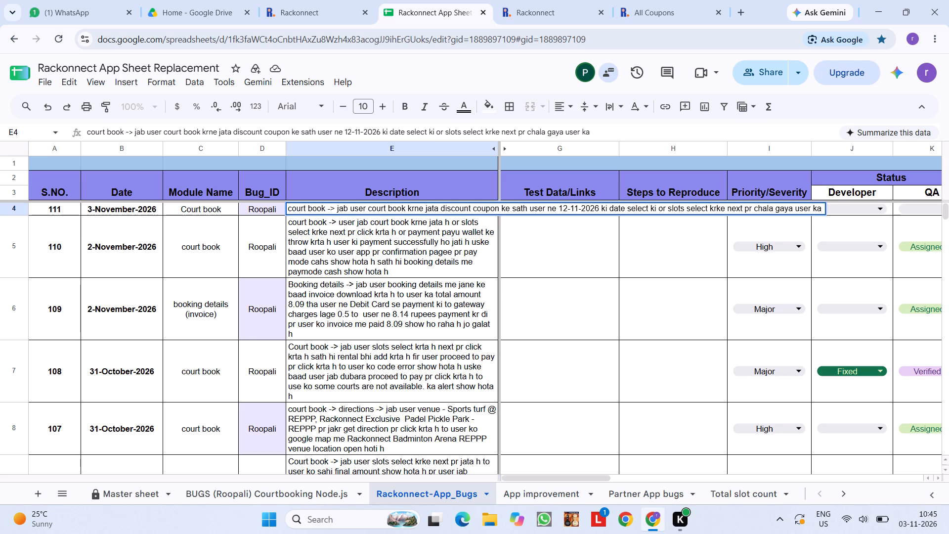
type("private")
key("space")
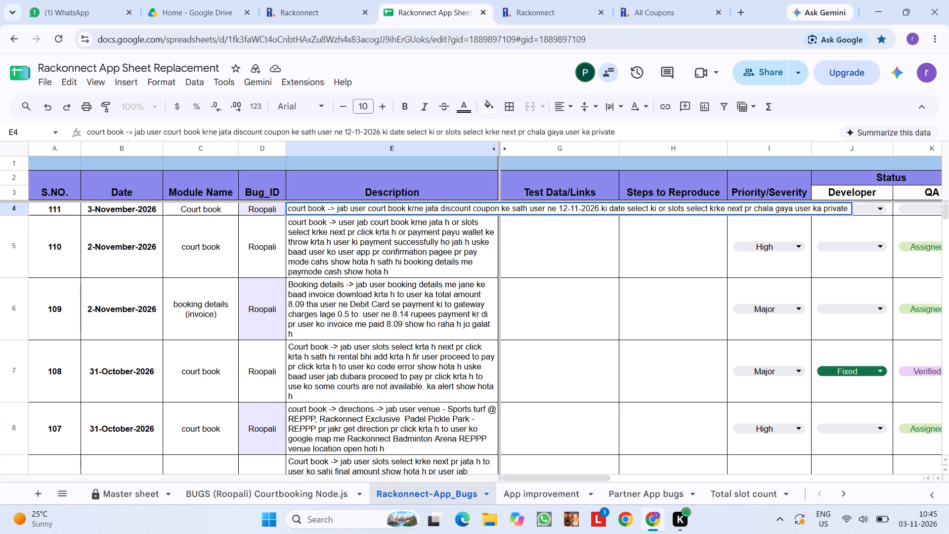
type("coupon")
key("space")
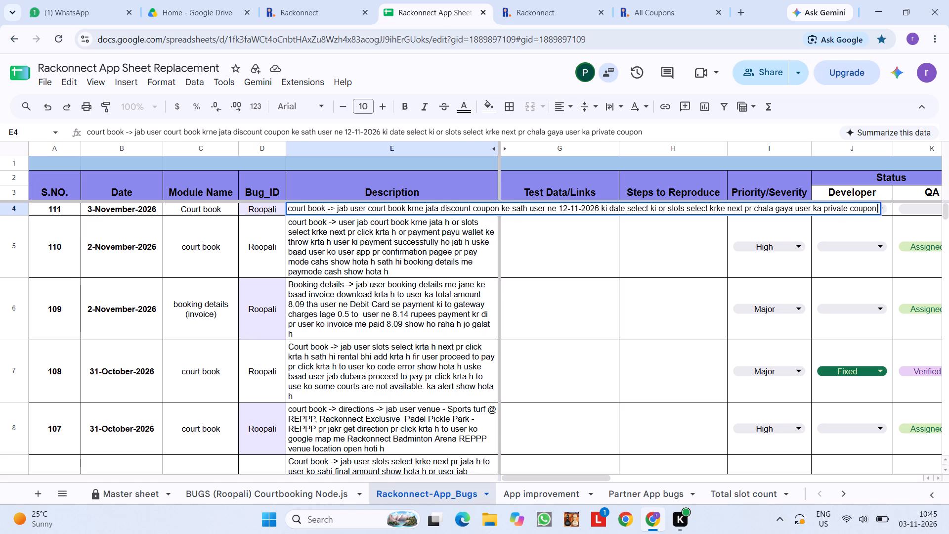
Check the spelling of "private" from bug 111's description using search suggestions in a new browser tab.
double_click(833, 207)
key("ctrl+c")
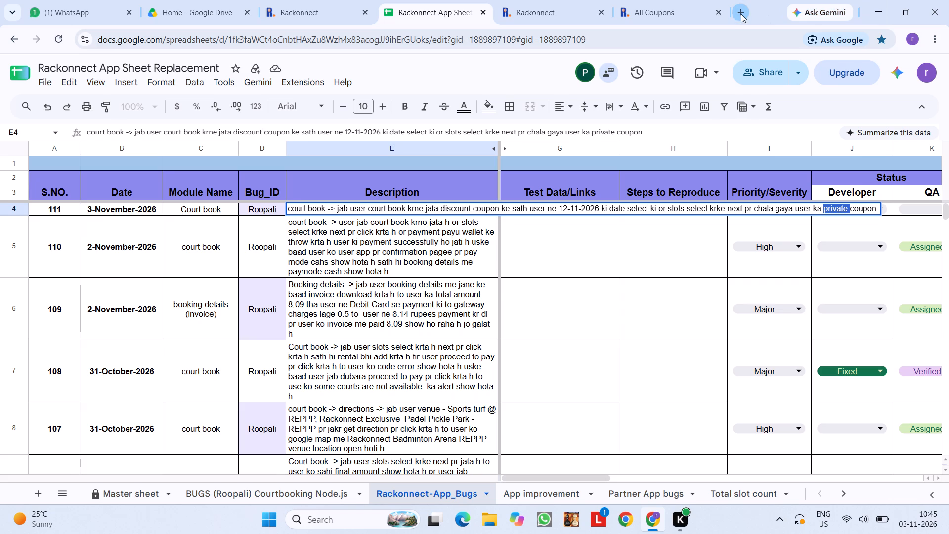
left_click(741, 14)
left_click(723, 38)
key("ctrl+v")
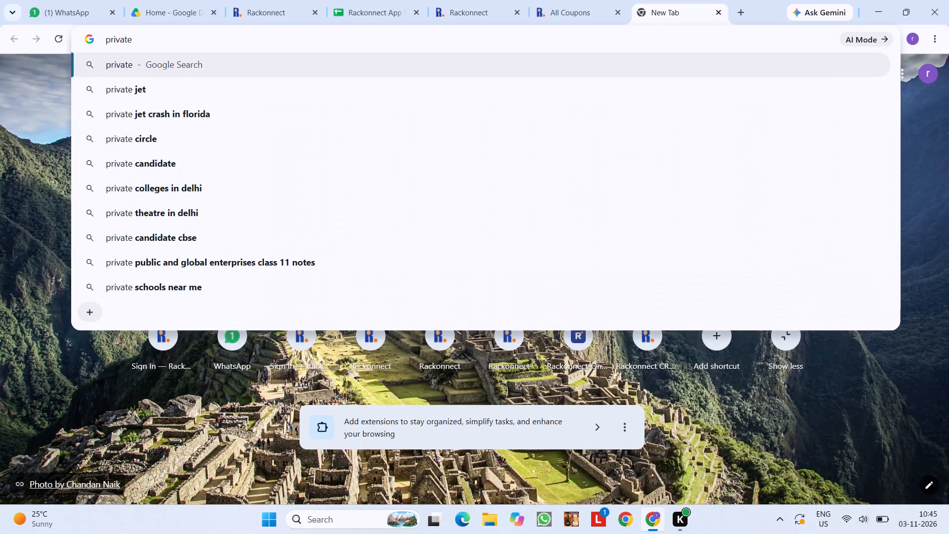
key("BackSpace")
key("BackSpace")
key("BackSpace")
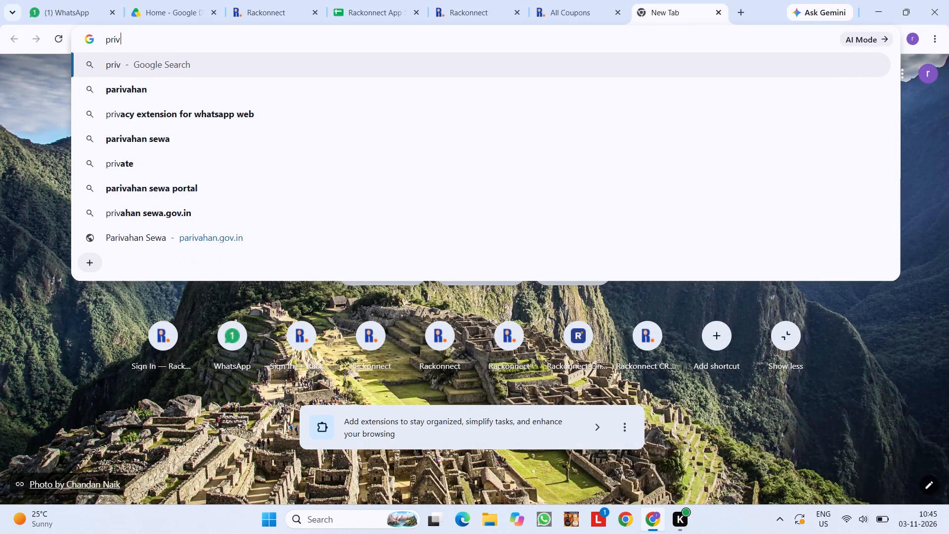
key("BackSpace")
key("BackSpace")
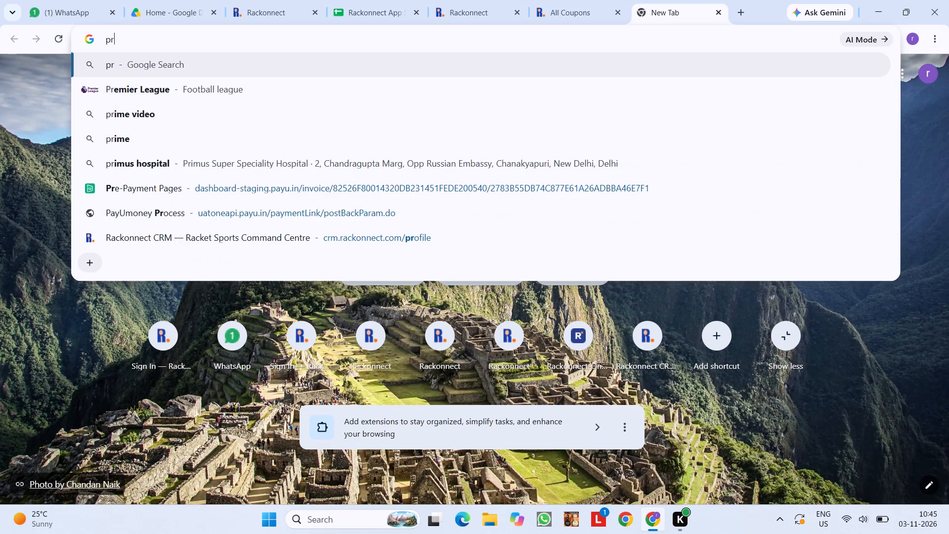
type("aive")
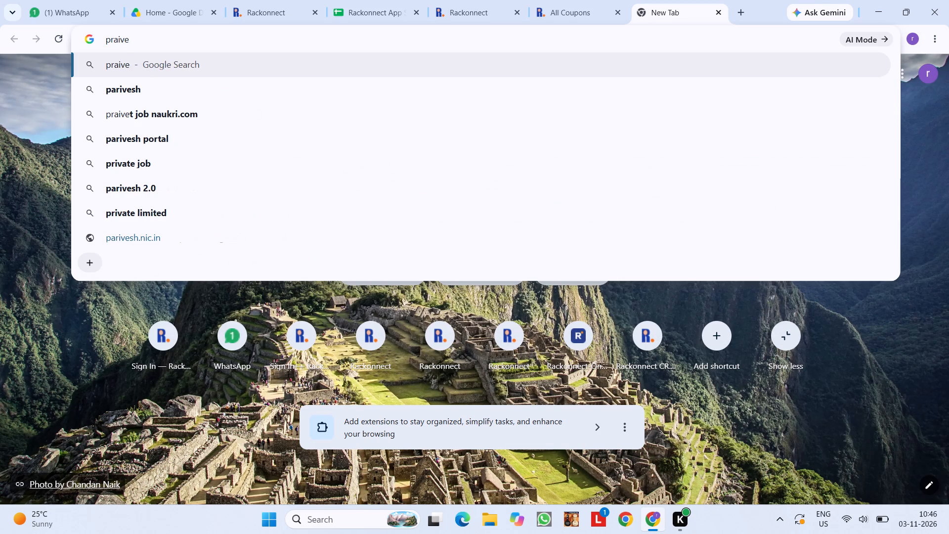
type("te")
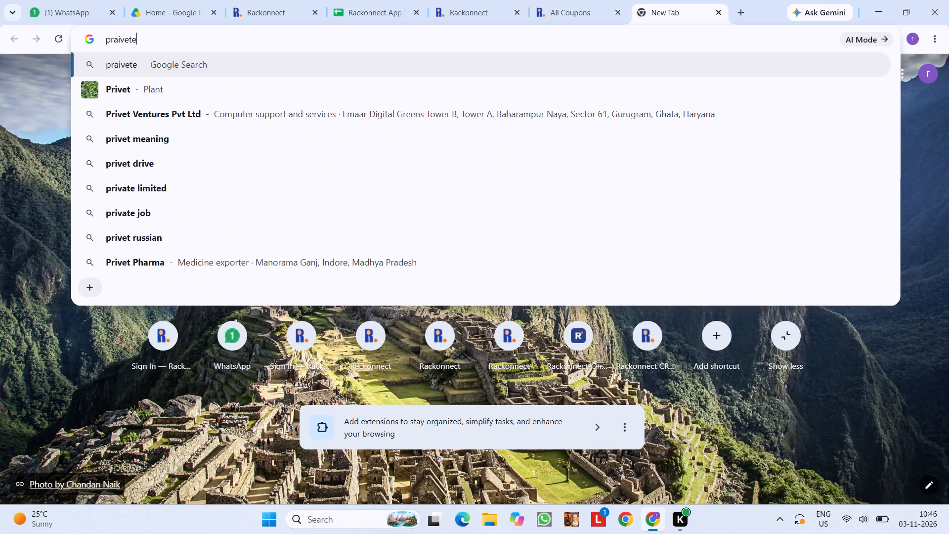
type("jo")
key("v")
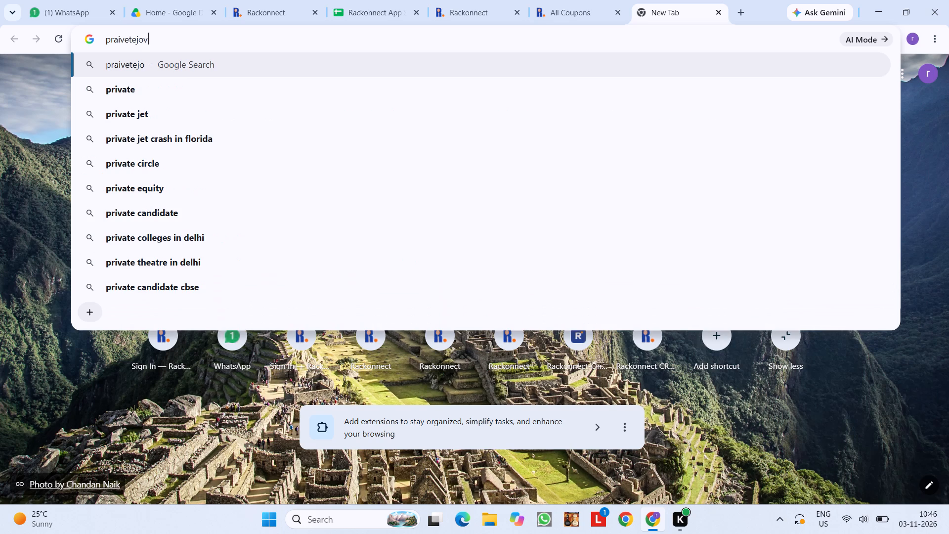
key("BackSpace")
key("b")
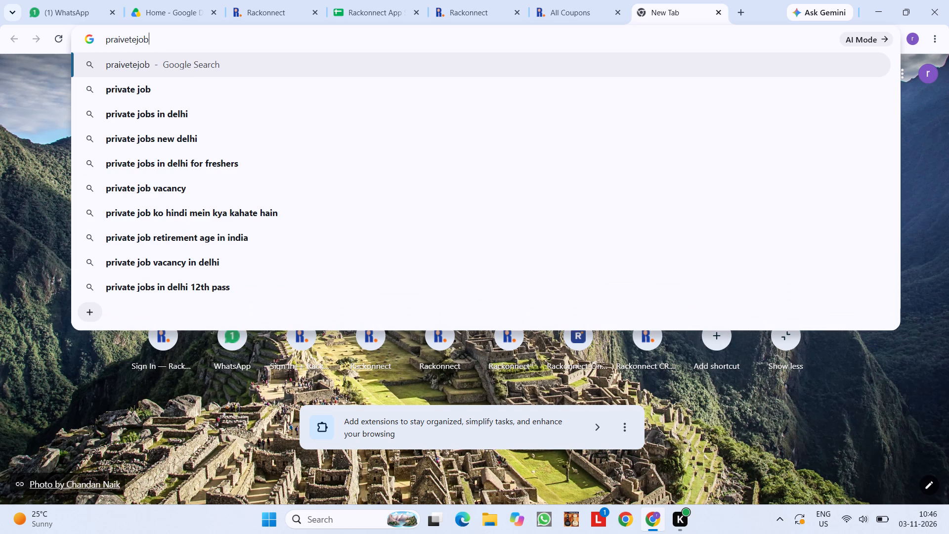
key("Down")
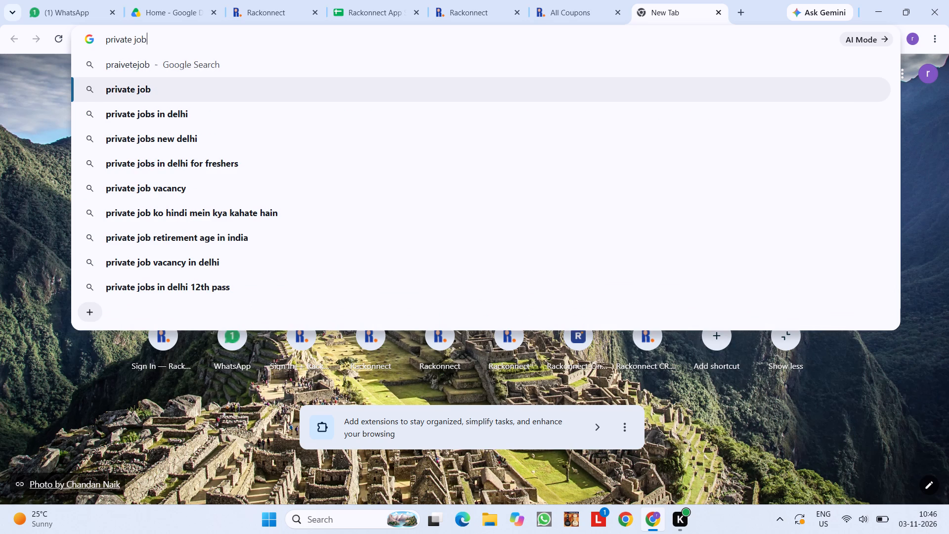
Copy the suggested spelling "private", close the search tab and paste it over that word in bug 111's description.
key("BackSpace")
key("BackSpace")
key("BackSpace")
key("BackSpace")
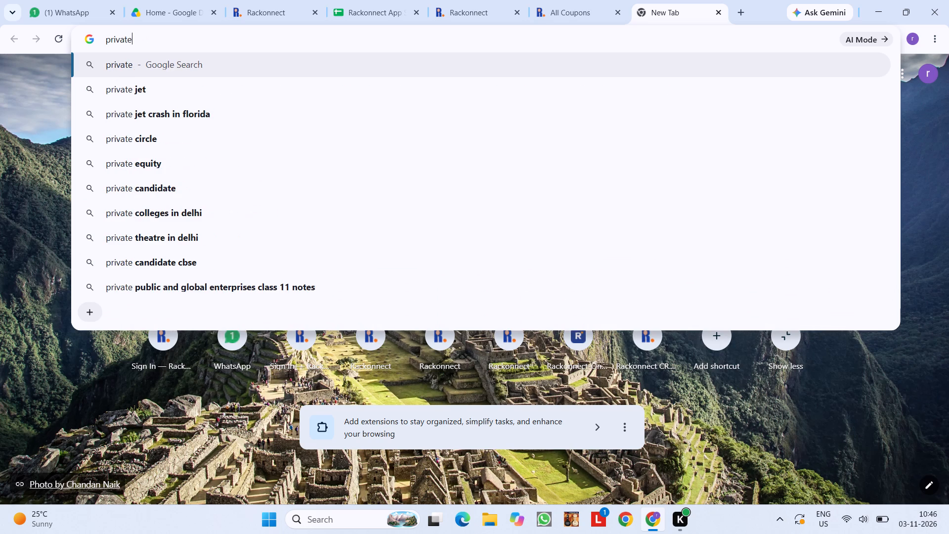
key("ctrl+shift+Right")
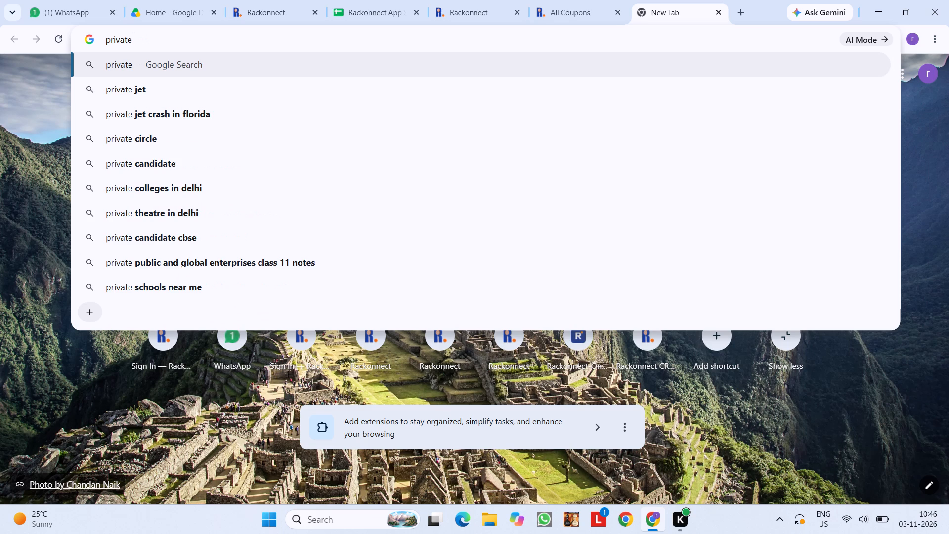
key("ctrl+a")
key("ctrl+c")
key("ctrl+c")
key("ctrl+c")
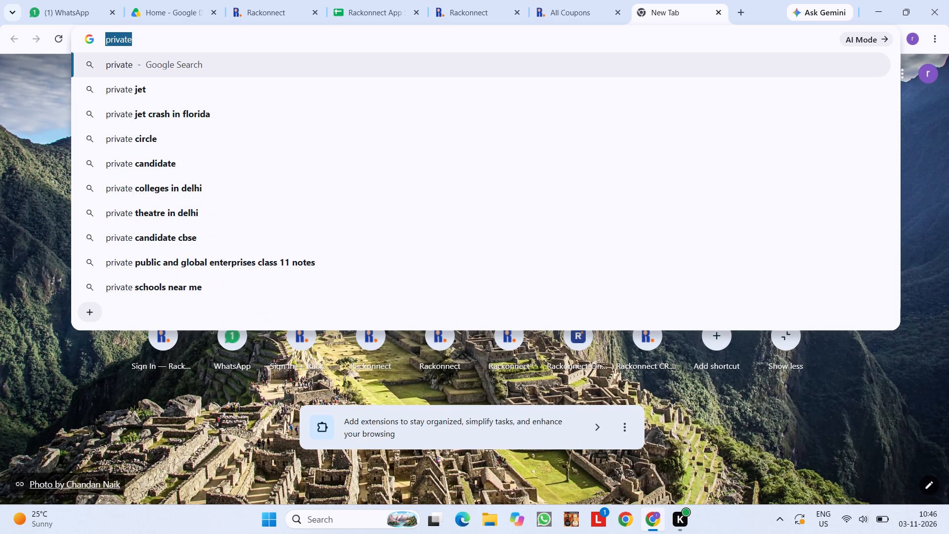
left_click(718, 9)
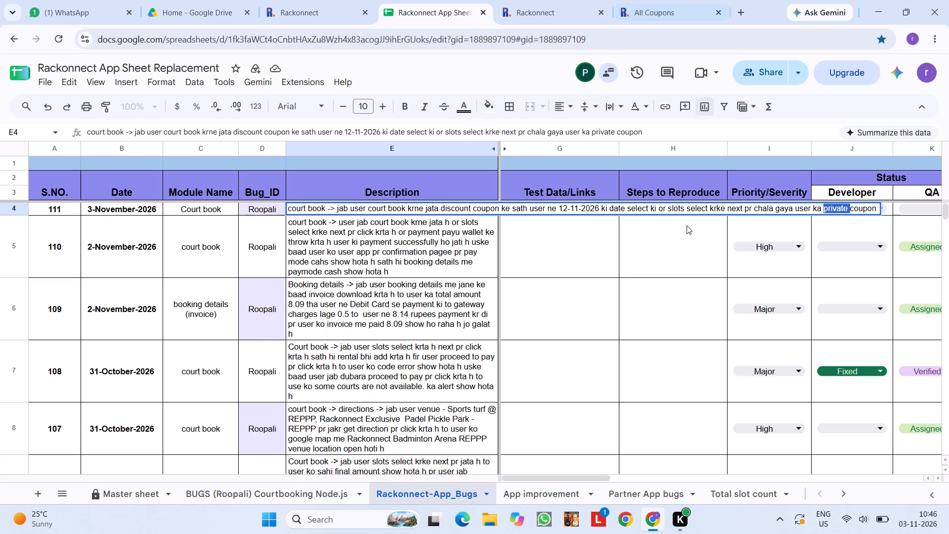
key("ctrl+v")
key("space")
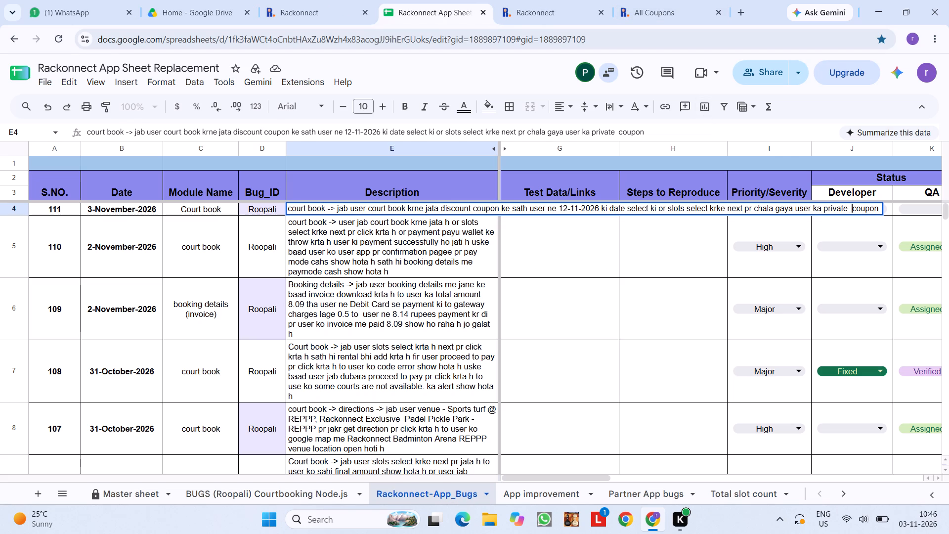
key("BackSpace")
Append "use kiya" after "private coupon" at the end of bug 111's description.
key("Right")
key("Right")
key("Right")
key("Right")
key("Right")
key("Right")
key("Right")
key("Right")
key("Right")
key("Right")
key("Right")
key("Right")
key("Right")
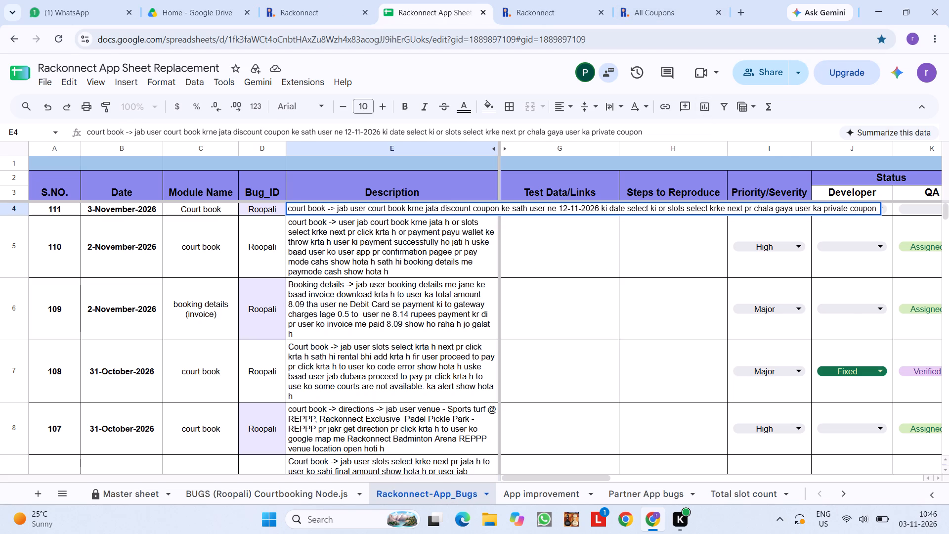
type("us")
type("e kiya")
key("space")
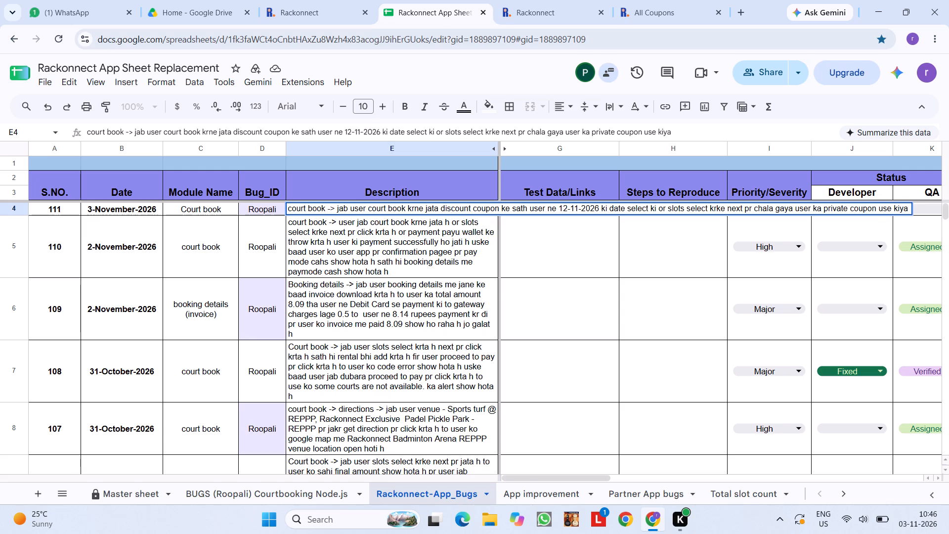
Append "user ka coupon 11-11-2026 ko expire hone vala h" to bug 111's description.
type("user ka")
key("space")
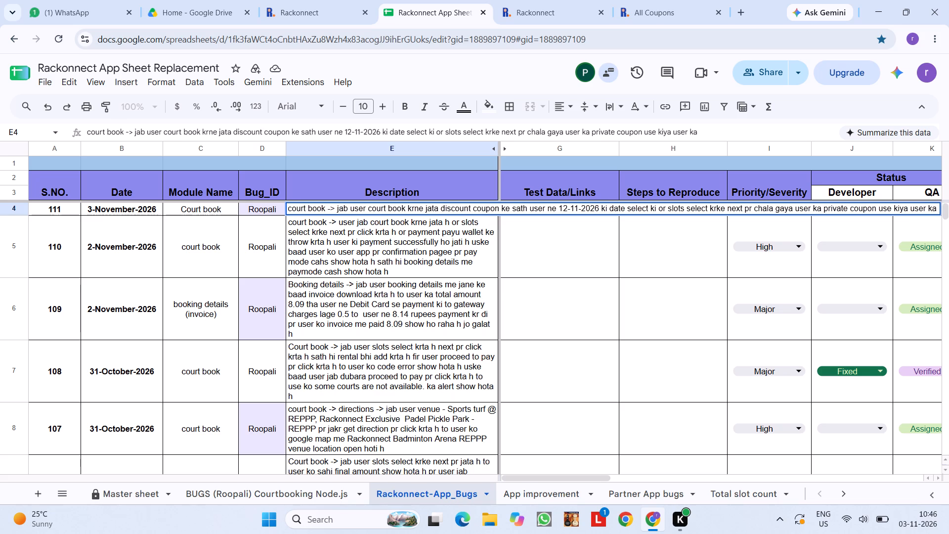
type("coupon")
key("space")
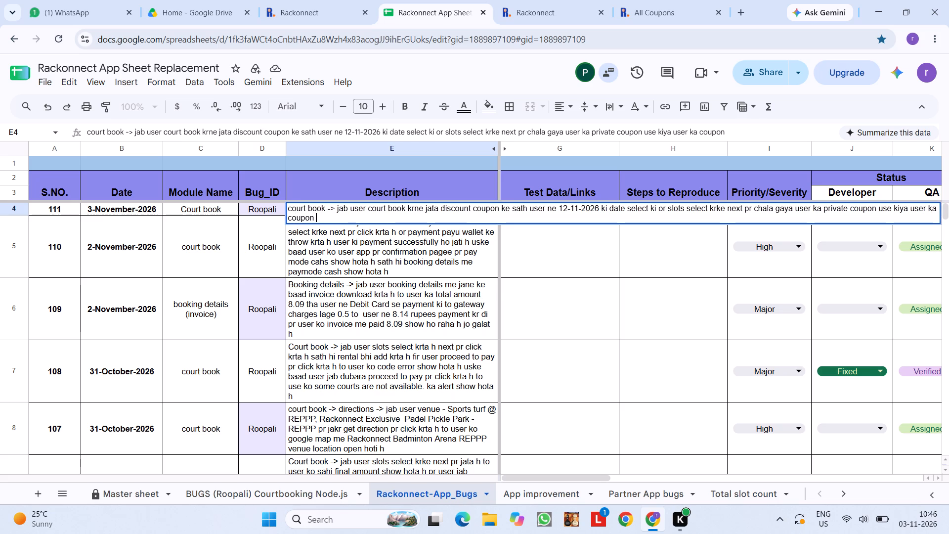
type("11")
type("-11")
type("-202")
type("6 ko expire hone bba")
key("BackSpace")
key("BackSpace")
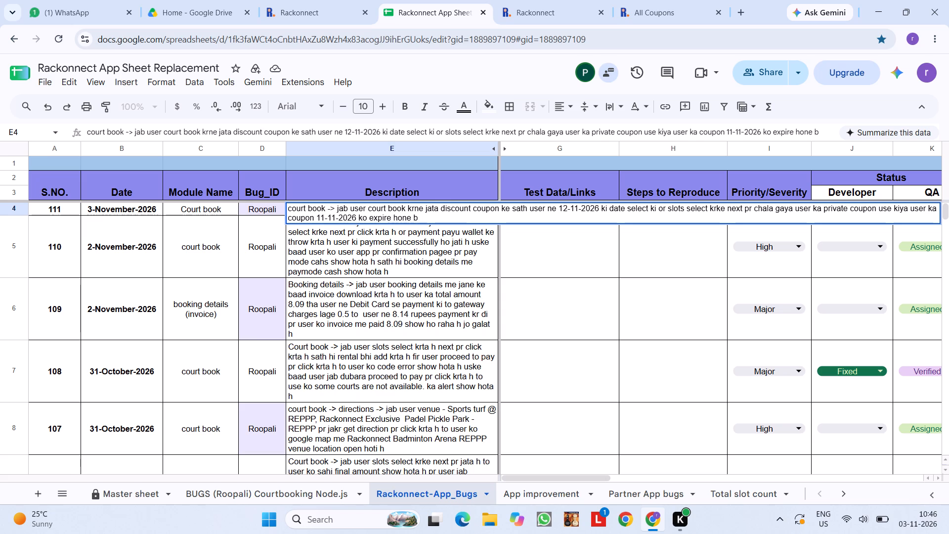
key("v")
key("BackSpace")
key("BackSpace")
type("vala h")
key("space")
Append "pr user ne vo coupon code" to bug 111's description.
type("pr user")
key("space")
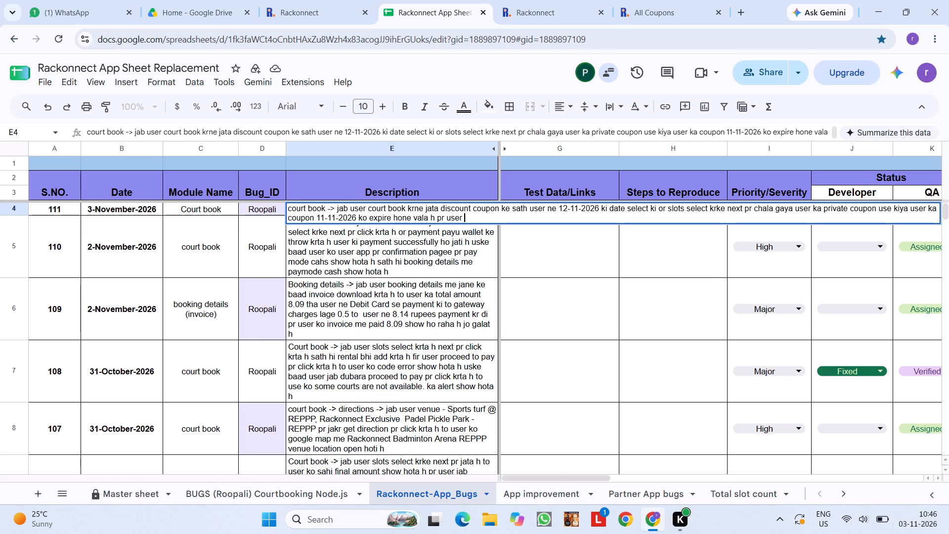
type("ne vo")
key("space")
type("coi")
key("BackSpace")
type("oup")
key("BackSpace")
key("BackSpace")
key("BackSpace")
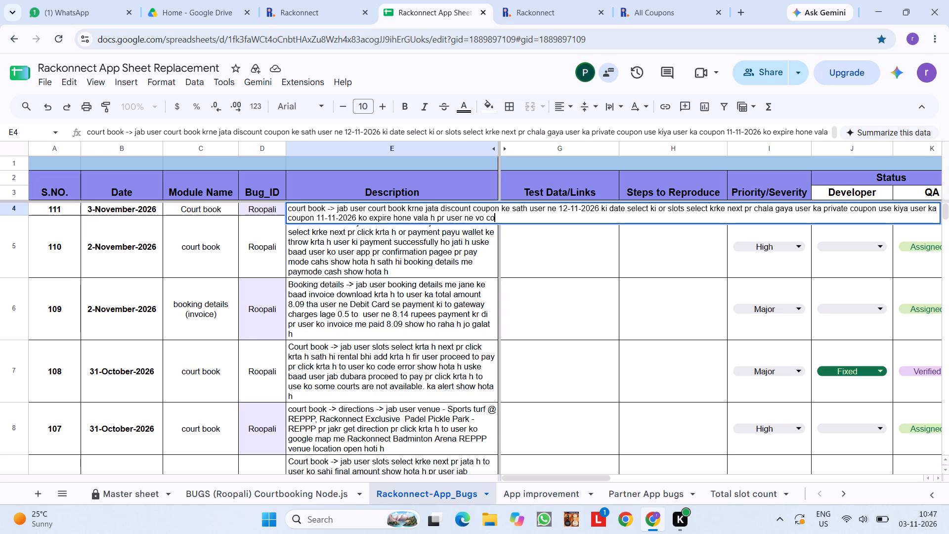
type("upon code")
key("space")
Append "12 tarikh ko use kiya" to bug 111's description.
type("12")
key("space")
type("tari")
type("kj")
key("space")
key("BackSpace")
key("BackSpace")
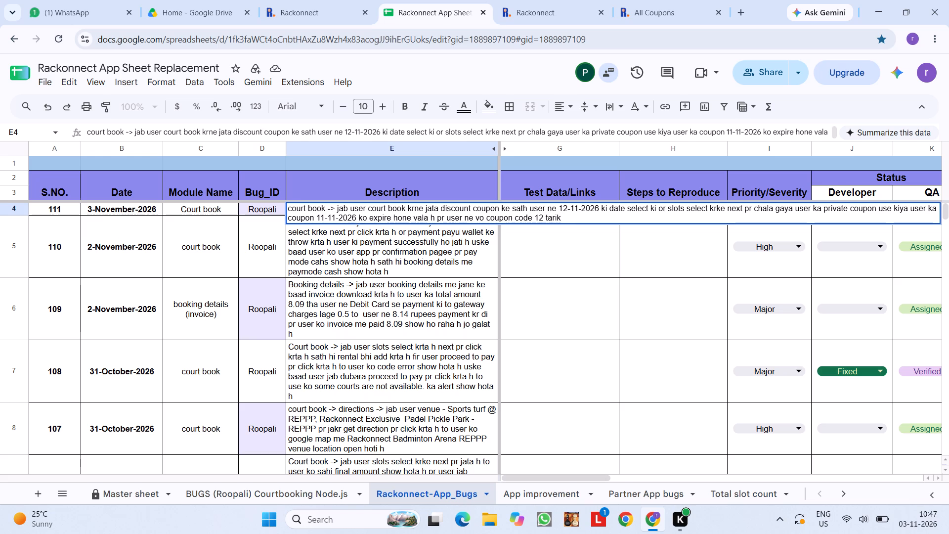
type("h ko use kiya")
key("space")
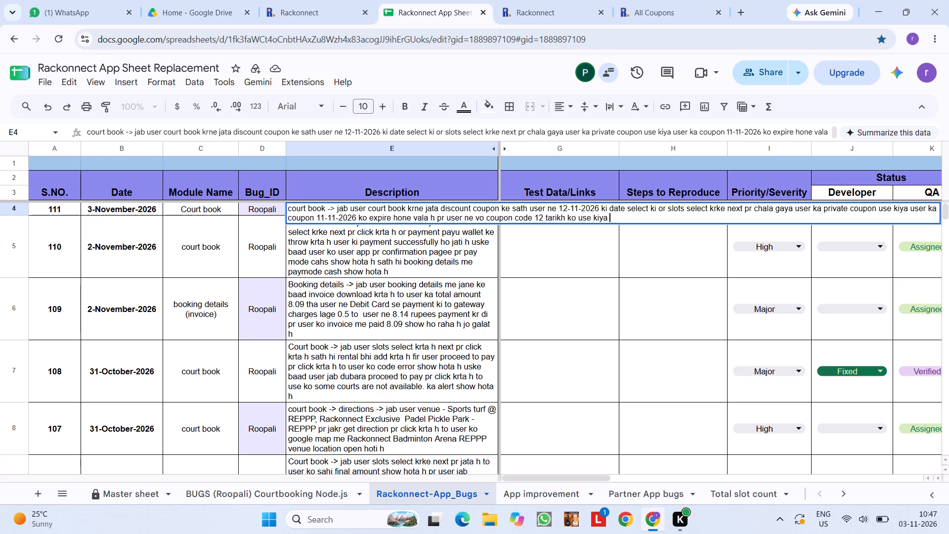
Append "jab user usse use krta h to user ko" to bug 111's description.
type("jab user usse use krn")
key("BackSpace")
type("ta h to user ko")
key("space")
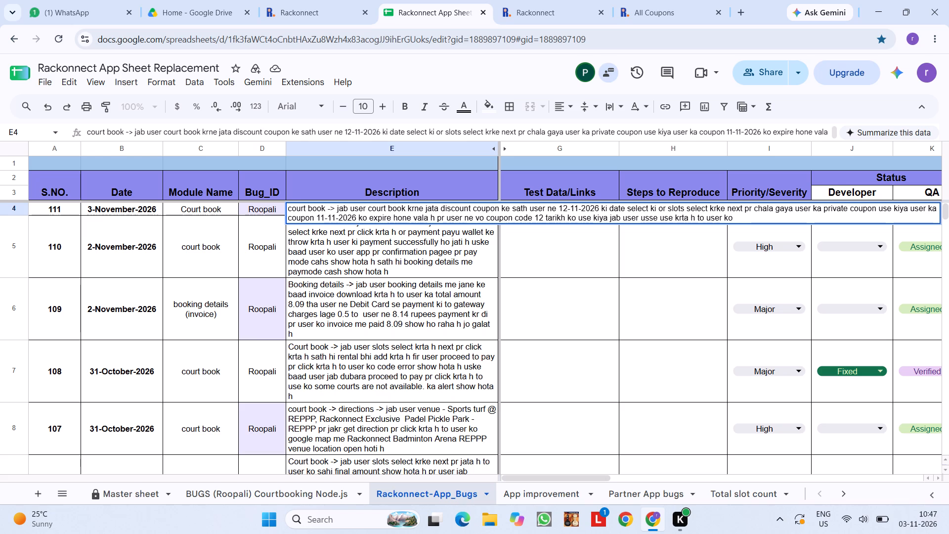
Append "coupon" to bug 111's description, clearing the mistyped word entered after it.
type("cou")
type("pon appied")
key("BackSpace")
key("BackSpace")
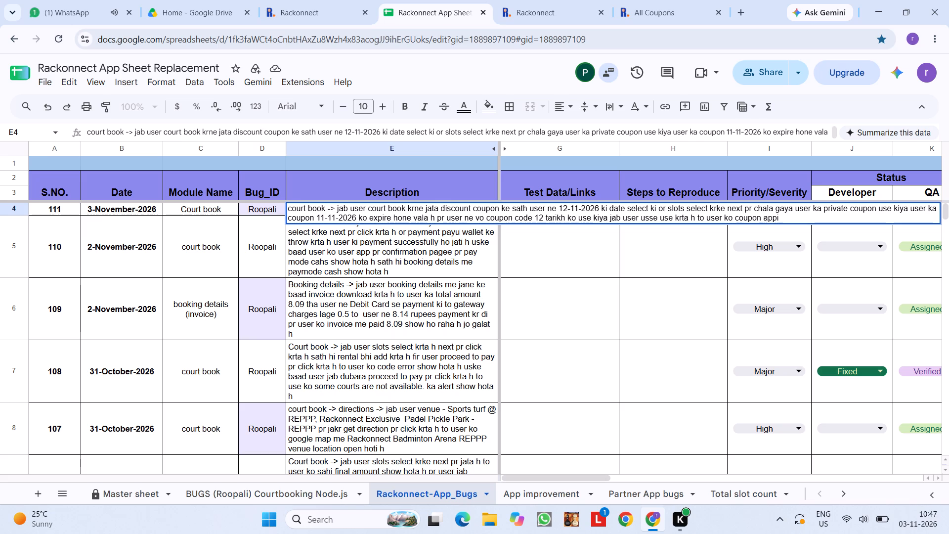
type("d")
key("space")
key("BackSpace")
key("BackSpace")
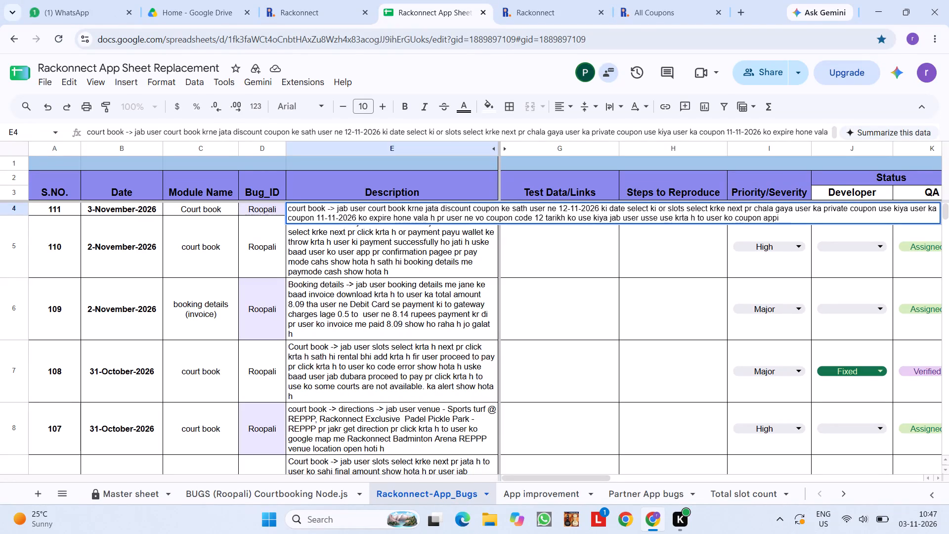
key("BackSpace")
type("lid k")
key("BackSpace")
key("BackSpace")
key("BackSpace")
key("BackSpace")
key("BackSpace")
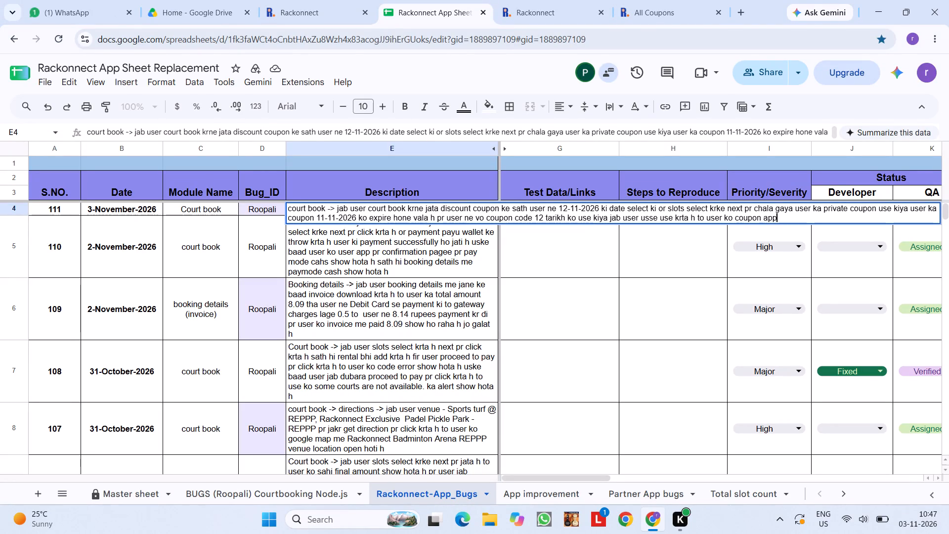
key("BackSpace")
key("BackSpace")
key("BackSpace")
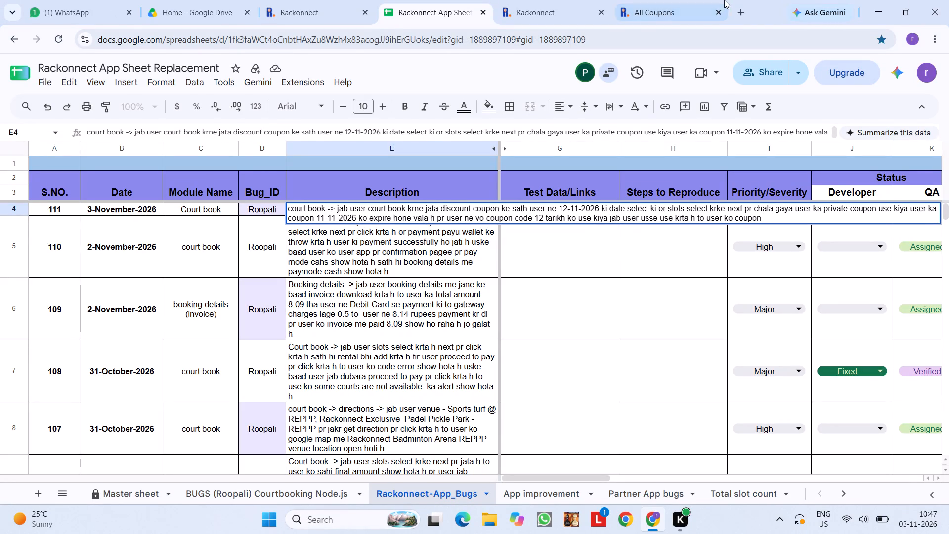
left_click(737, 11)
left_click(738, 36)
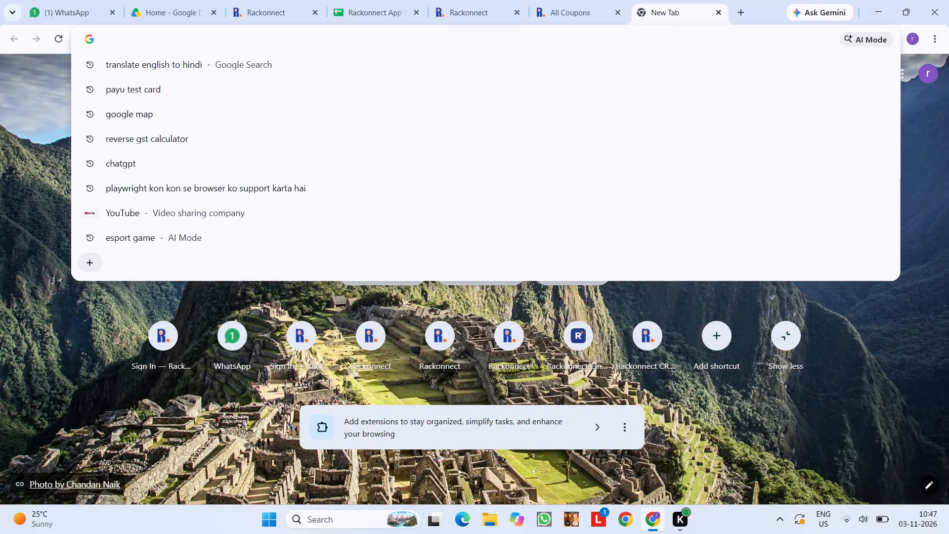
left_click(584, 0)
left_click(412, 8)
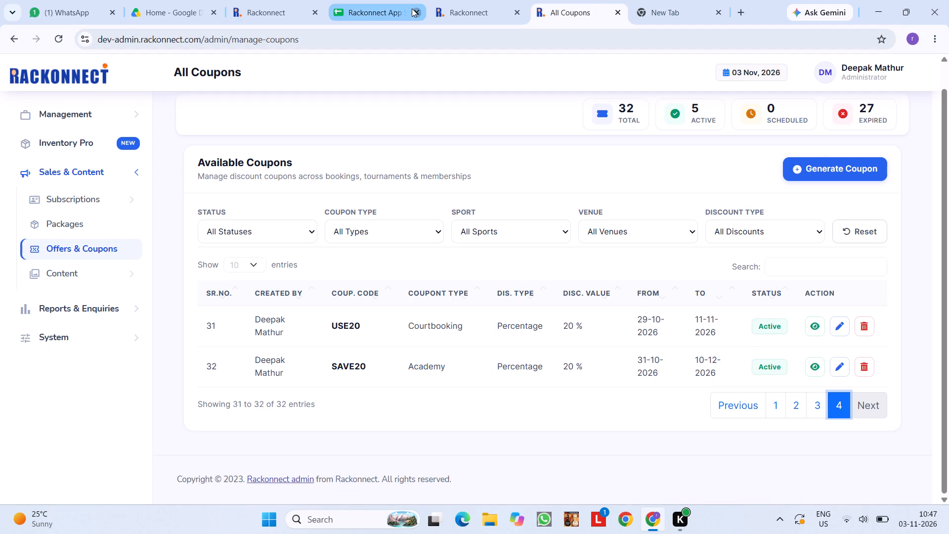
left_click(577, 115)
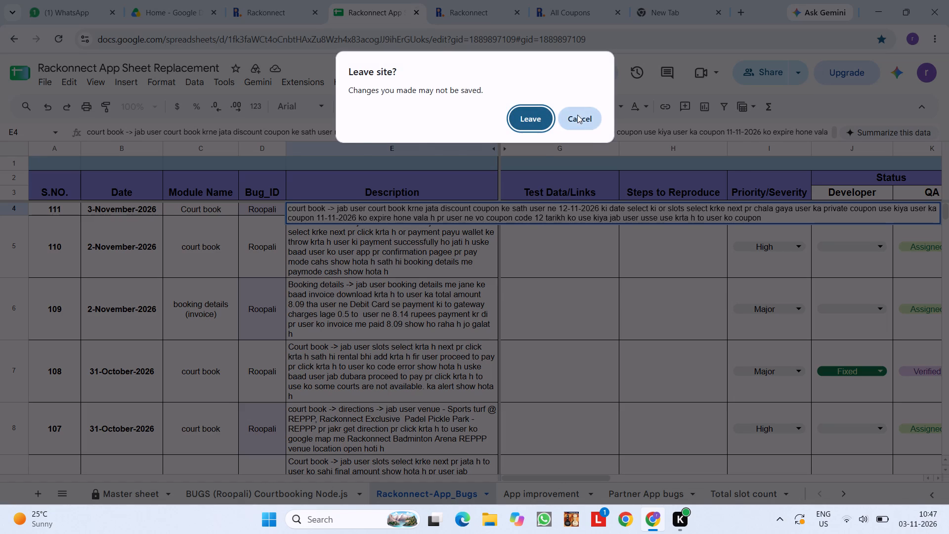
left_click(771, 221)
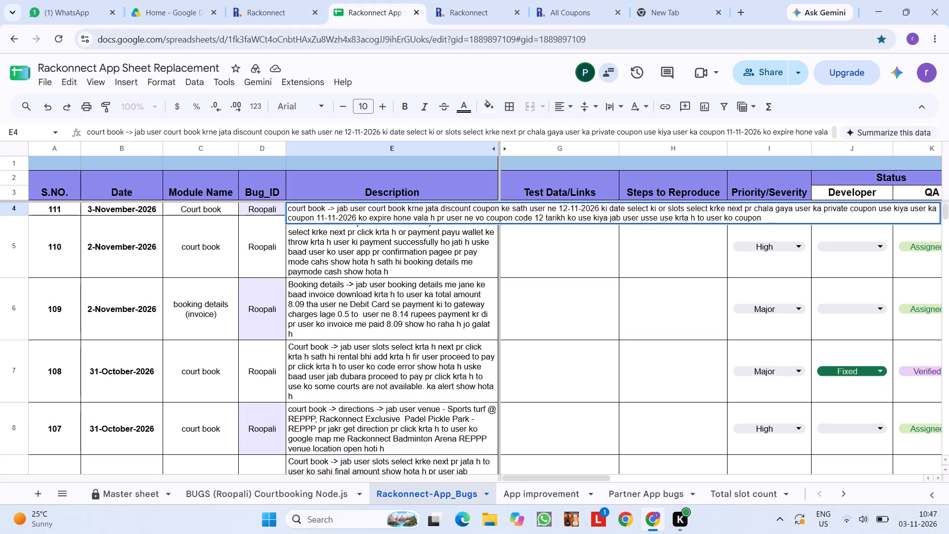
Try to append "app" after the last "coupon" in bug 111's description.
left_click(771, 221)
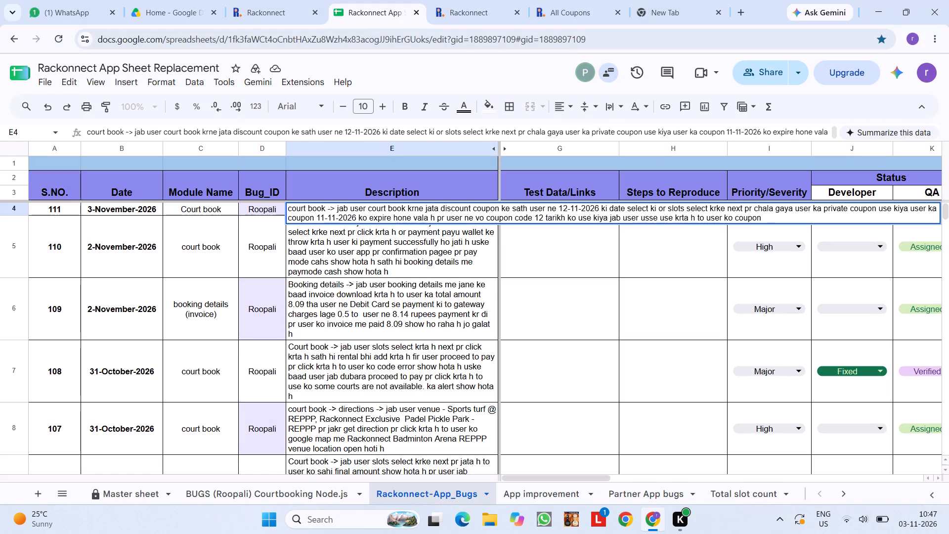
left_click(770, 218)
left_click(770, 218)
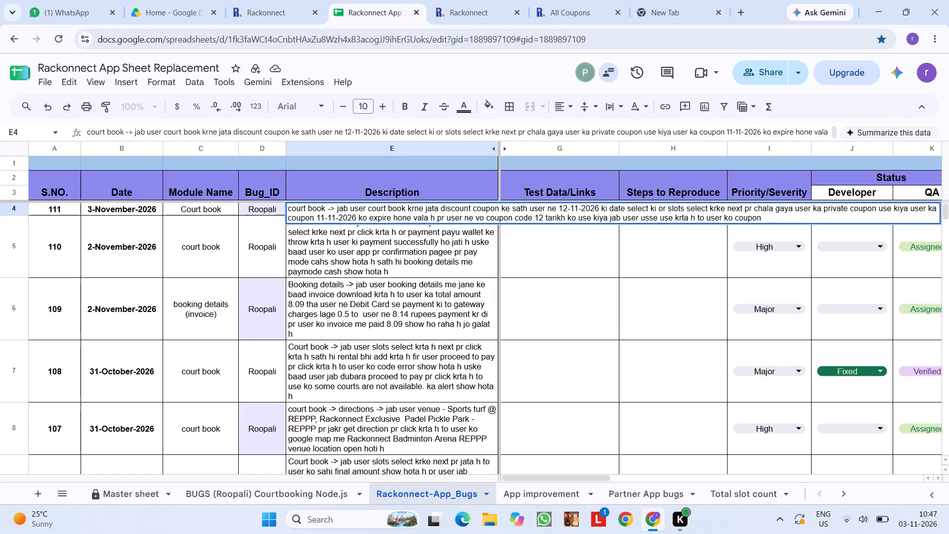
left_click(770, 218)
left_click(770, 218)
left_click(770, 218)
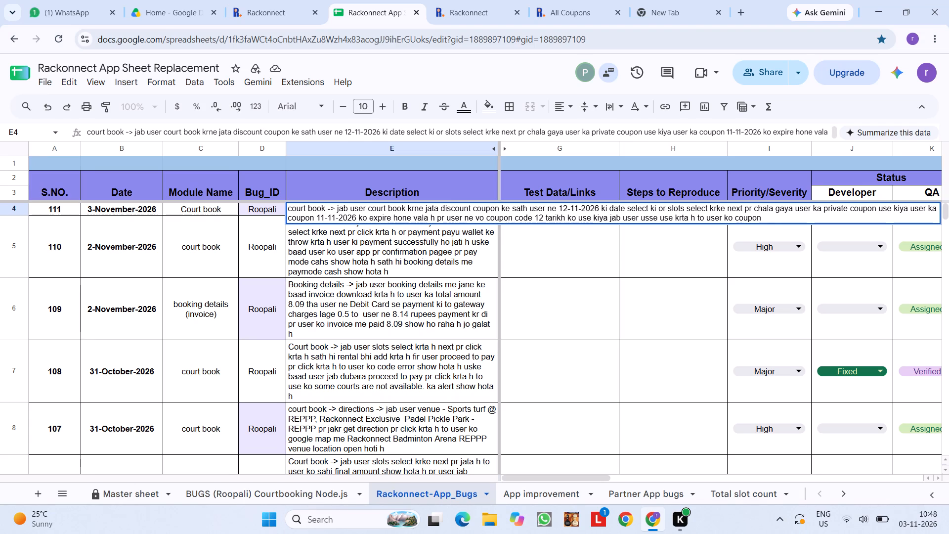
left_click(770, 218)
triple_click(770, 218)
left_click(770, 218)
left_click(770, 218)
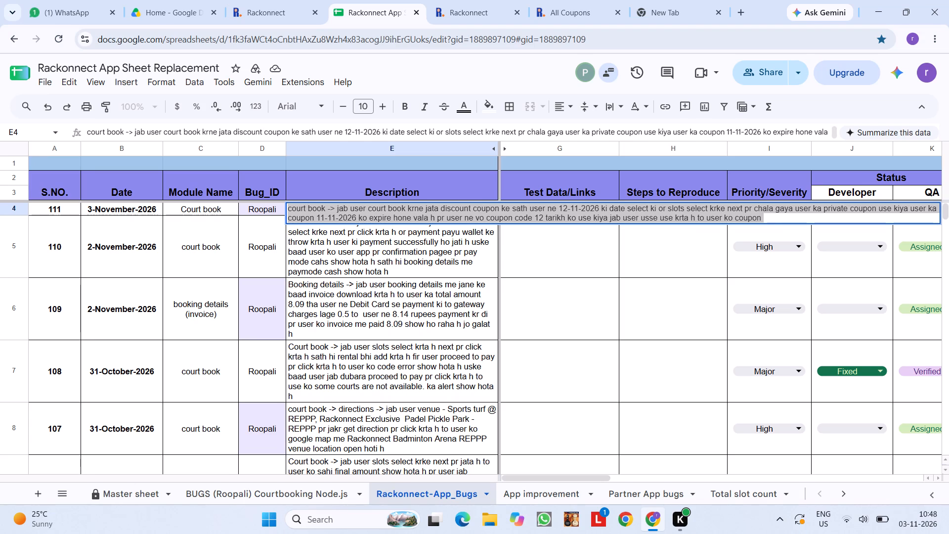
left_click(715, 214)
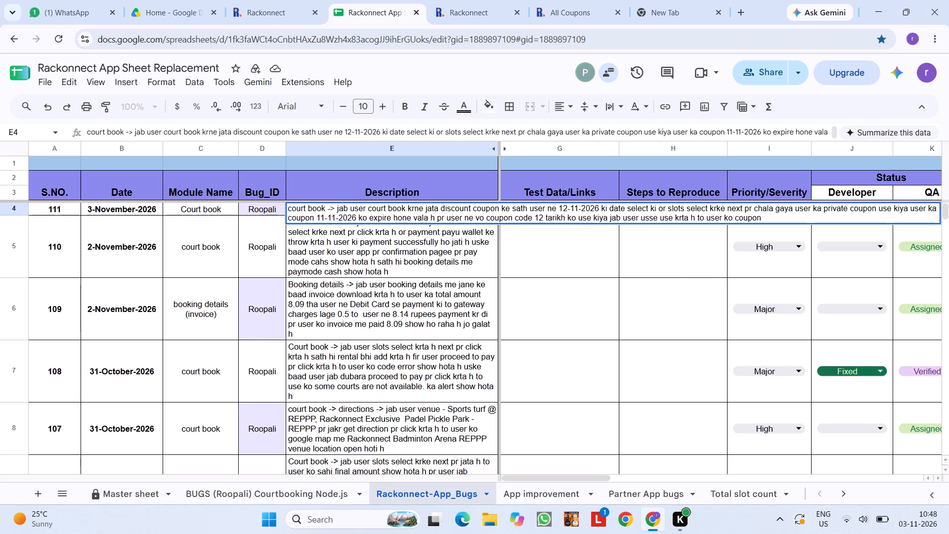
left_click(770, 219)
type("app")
Finish editing bug 111's description cell.
key("Return")
key("Return")
key("Return")
key("Return")
left_click(627, 263)
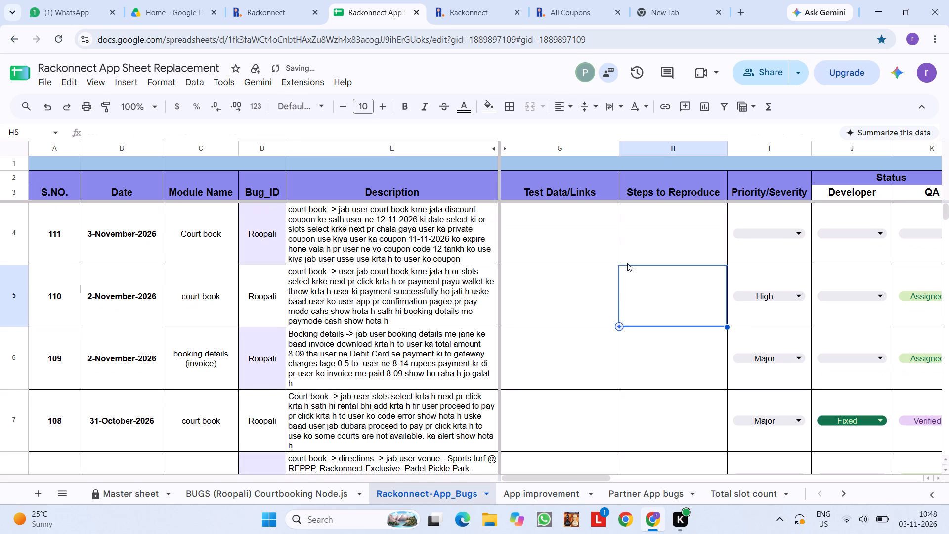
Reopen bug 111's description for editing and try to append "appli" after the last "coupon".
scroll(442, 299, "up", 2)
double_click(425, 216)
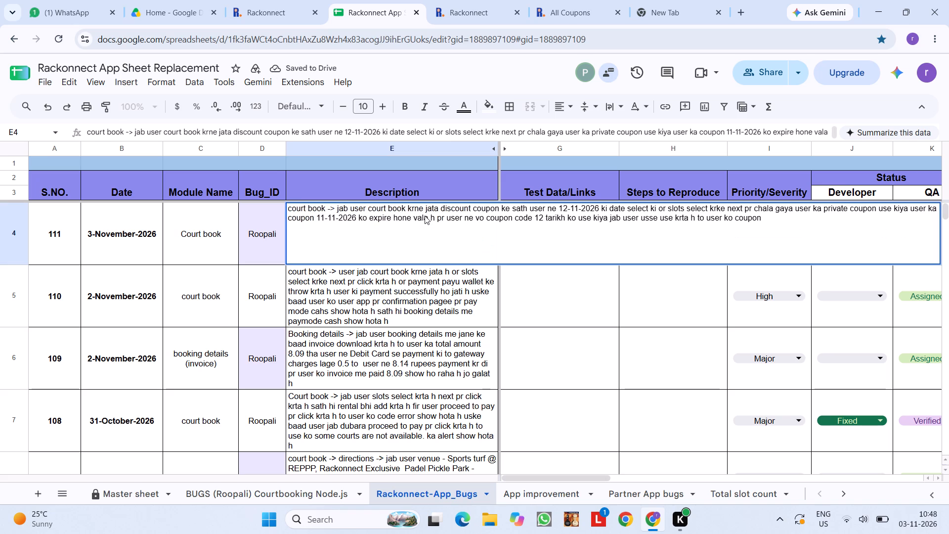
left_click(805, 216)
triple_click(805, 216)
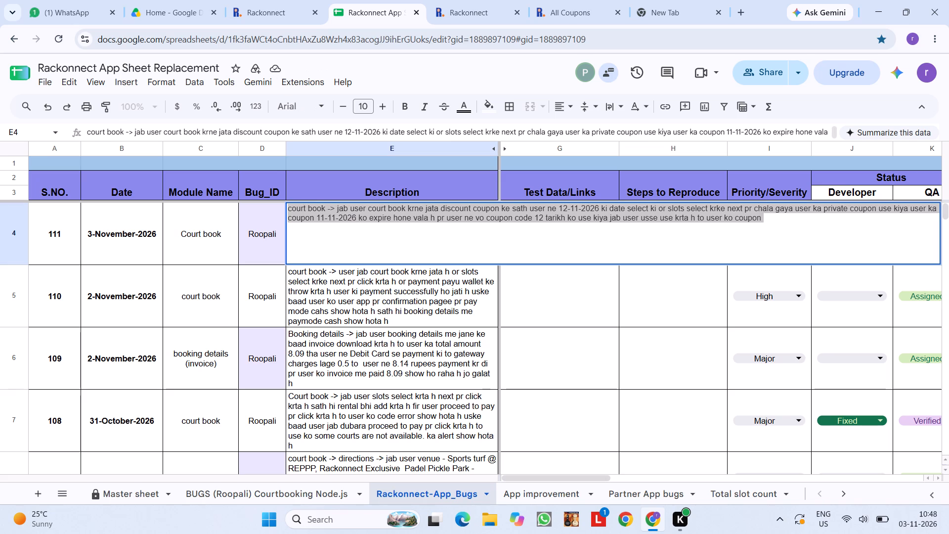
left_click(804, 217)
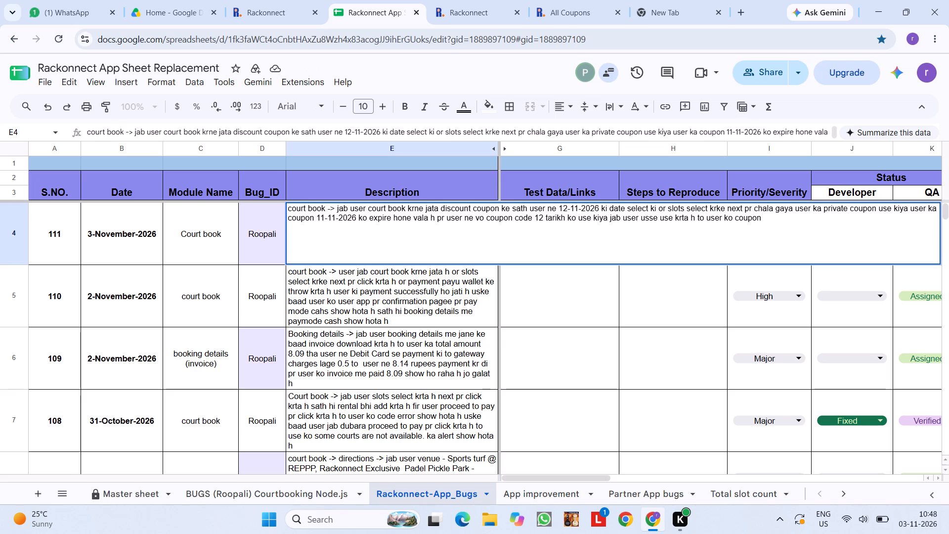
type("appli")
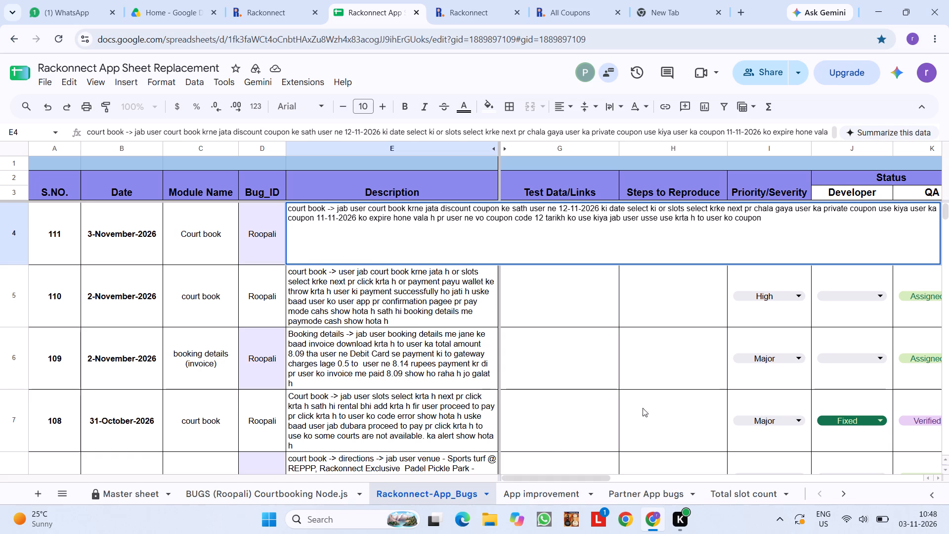
Leave the description cell and reload the spreadsheet page.
left_click(548, 438)
key("F5")
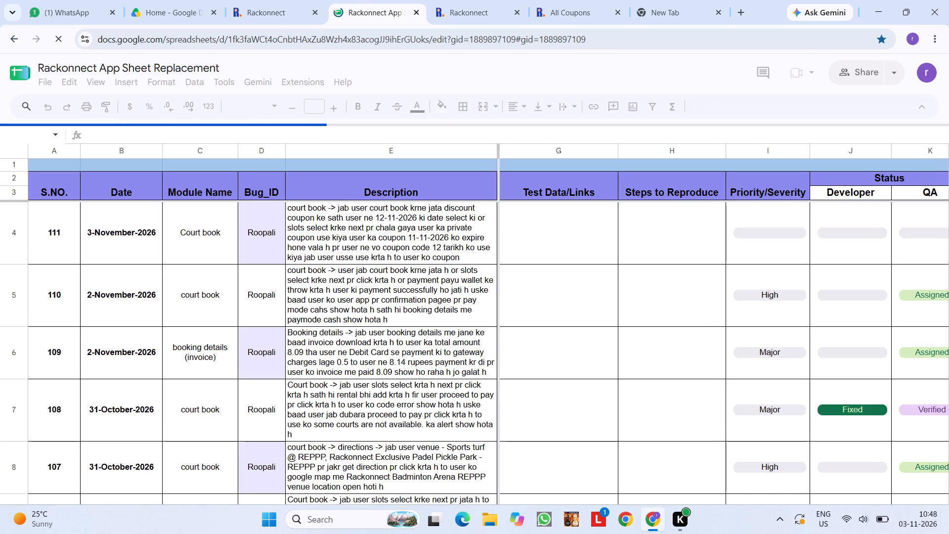
Reopen bug 111's description for editing and append "applied to show ho jata h pr".
double_click(437, 228)
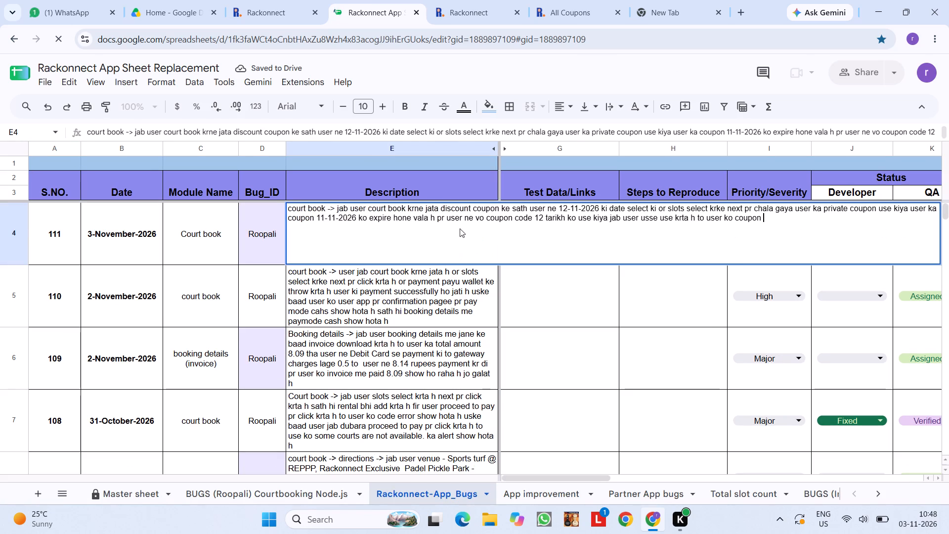
type("applied")
key("space")
type("to show ho jata h pr")
key("space")
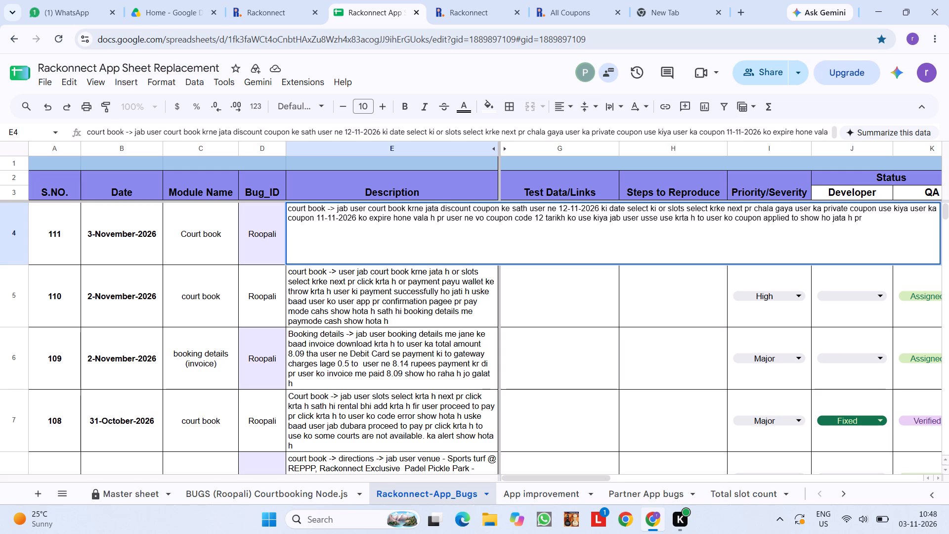
Append "coupon code amount 0 show hota h" to bug 111's description.
type("coupon")
key("space")
type("code")
key("space")
type("va")
key("BackSpace")
key("BackSpace")
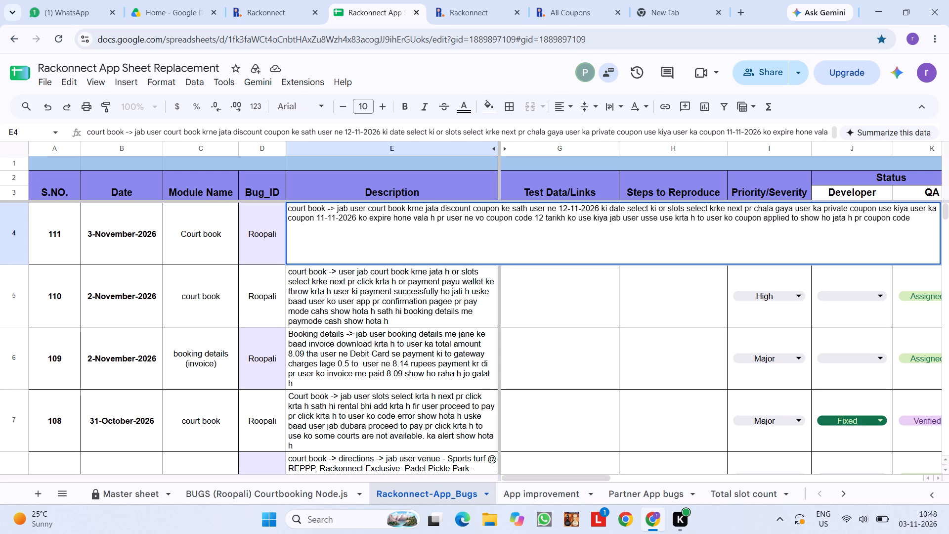
type("amount")
key("space")
type("0 show ho9 ta")
key("BackSpace")
key("BackSpace")
key("BackSpace")
key("BackSpace")
type("ta h")
key("space")
Append "user vo coupon code use hi nhi hona chahiye" to bug 111's description.
type("user ka")
key("space")
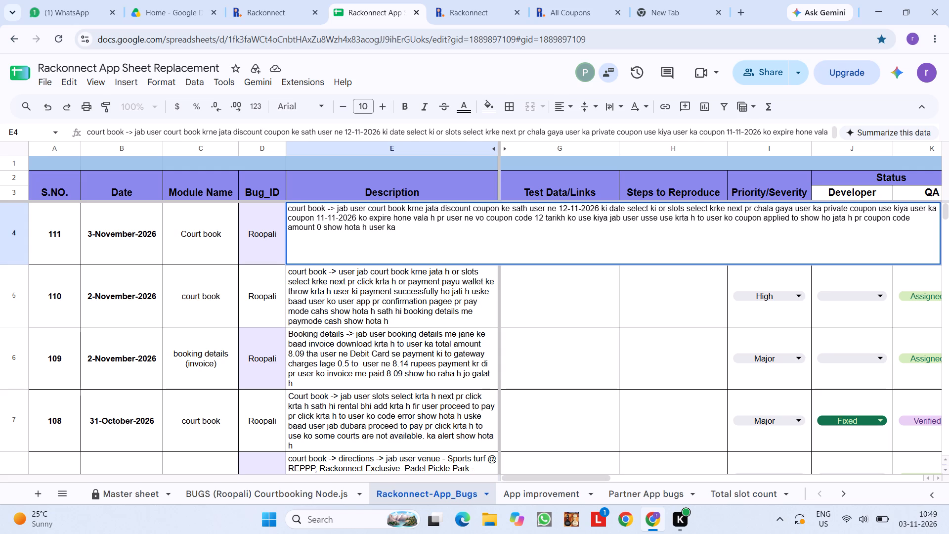
key("BackSpace")
key("BackSpace")
key("BackSpace")
type("vo cou")
type("pon code use hi nhi hona chahiye")
key("space")
Append "tha kiuki vo 11 ko expire hone vala tha" to bug 111's description and commit the cell.
type("tha ik")
key("BackSpace")
key("BackSpace")
type("kiuki vo 11 ko expire hon")
key("BackSpace")
type("ne vala tha")
key("space")
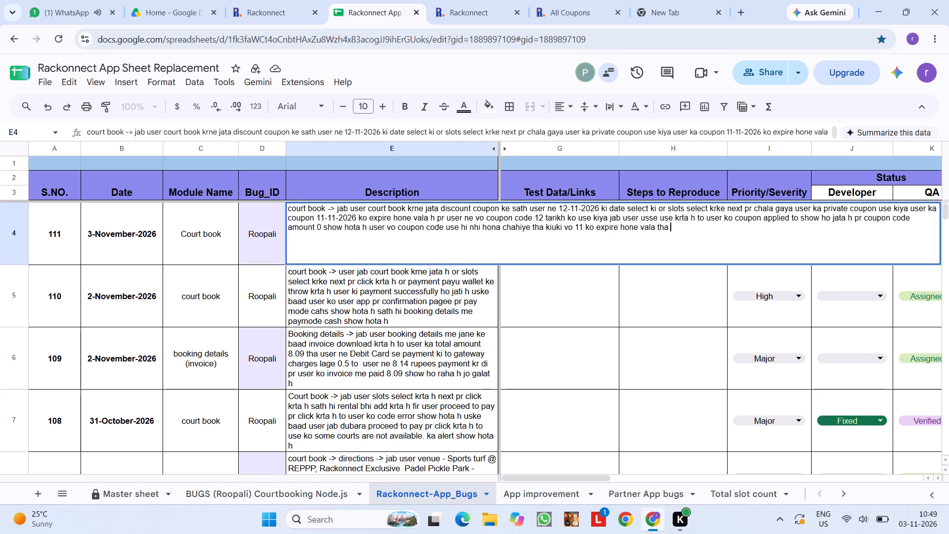
key("Return")
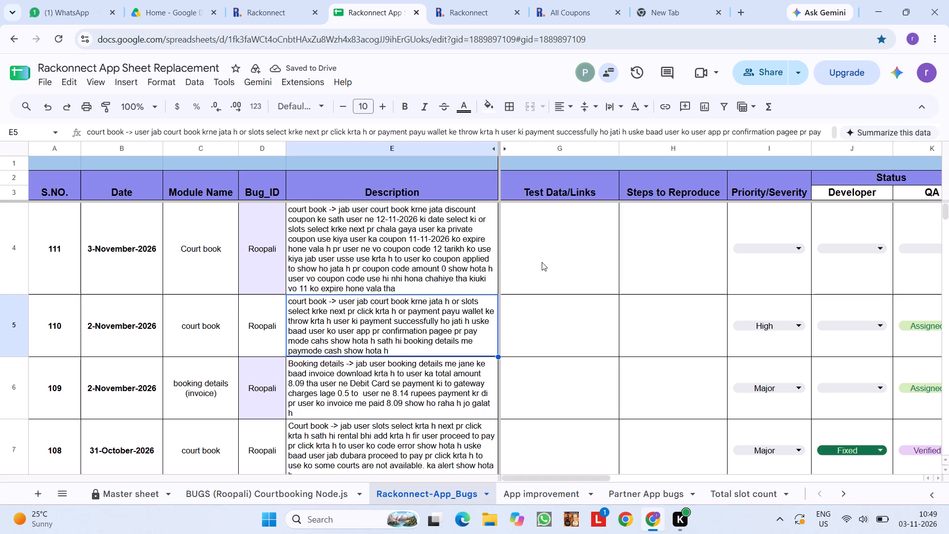
Set bug 111's priority to Major and its QA status to Assigned.
scroll(672, 253, "up", 5)
left_click(794, 250)
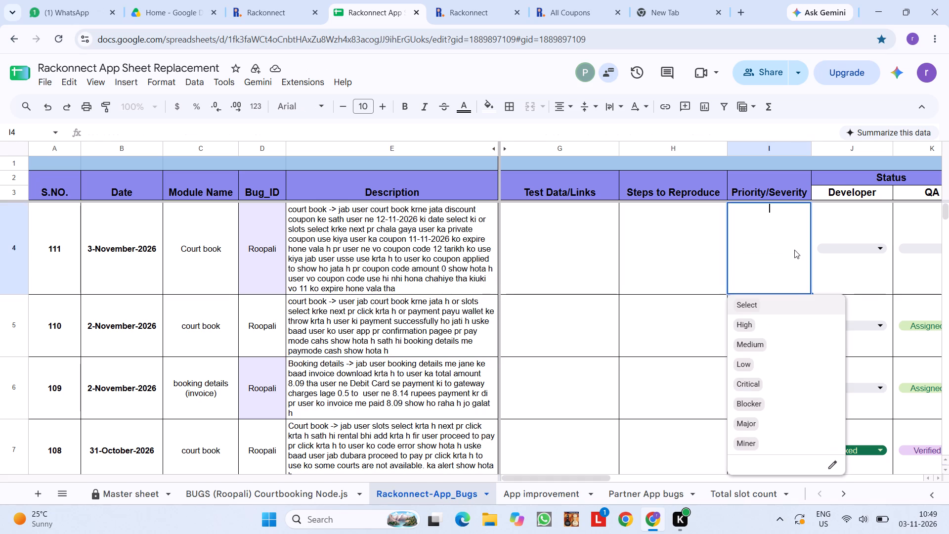
left_click(749, 417)
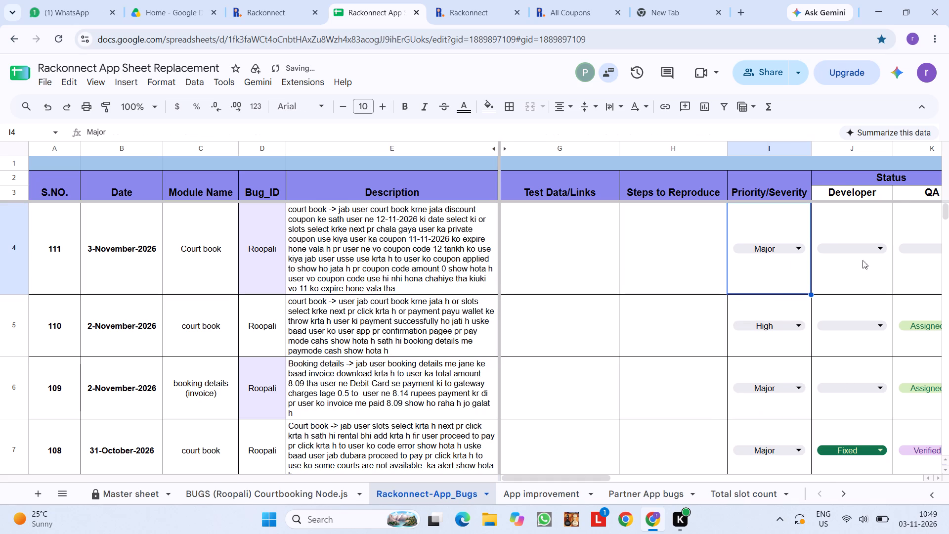
left_click(911, 249)
left_click(911, 324)
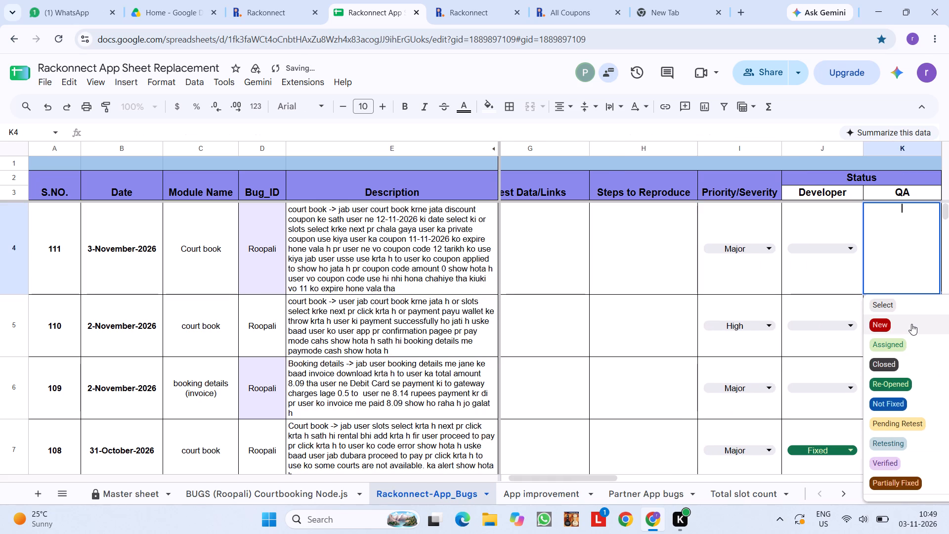
left_click(913, 251)
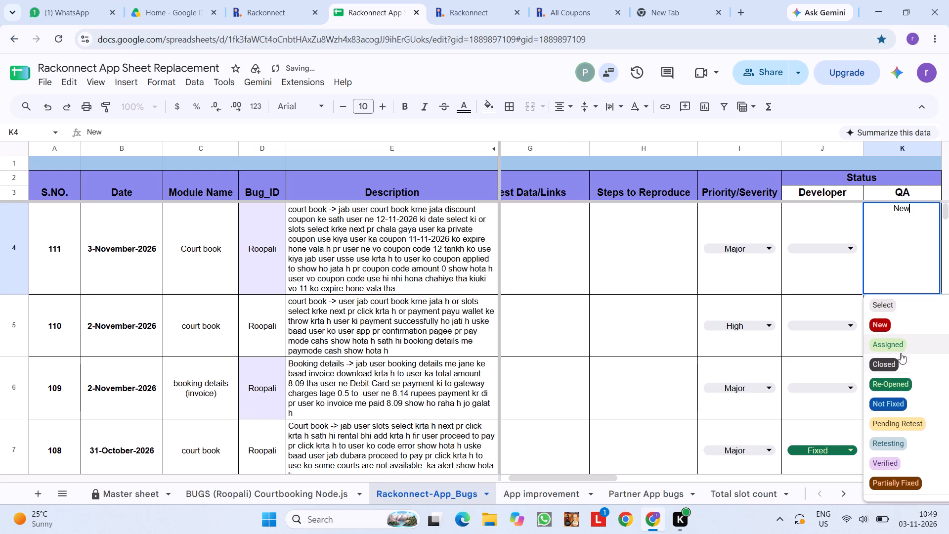
left_click(899, 344)
Set bug 111's Dev/Live value to Dev.
scroll(899, 344, "left", 4)
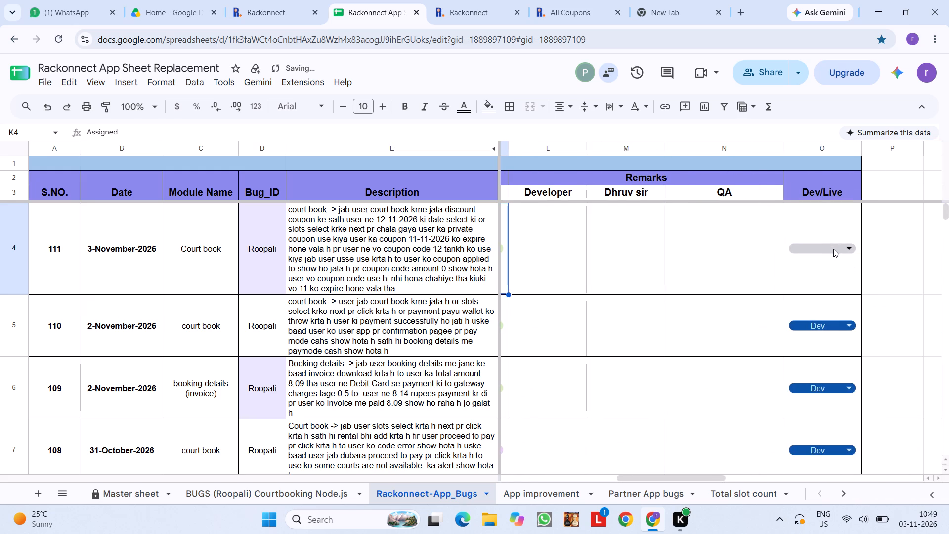
left_click(833, 249)
left_click(821, 306)
Insert a row above bug 111 and give it serial number 112.
scroll(821, 306, "right", 6)
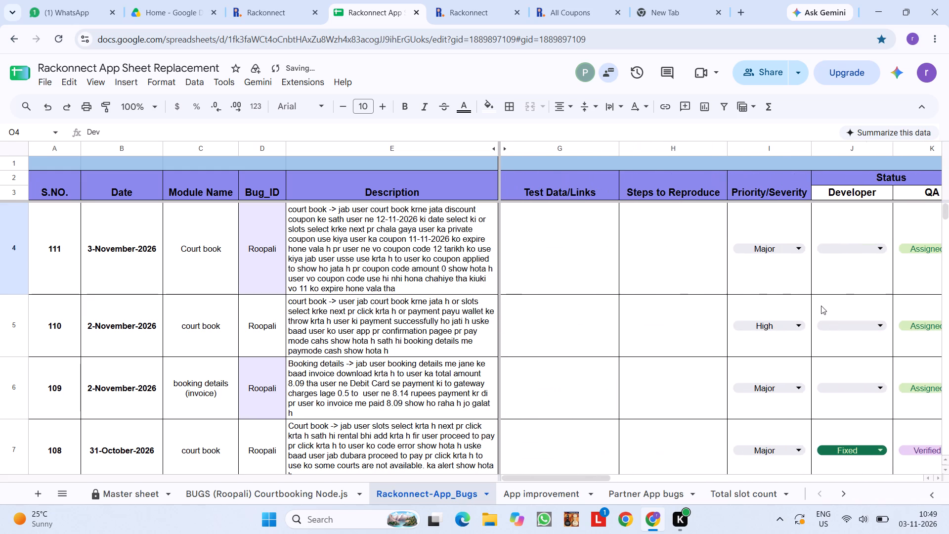
scroll(821, 306, "right", 2)
left_click(2, 267)
right_click(2, 267)
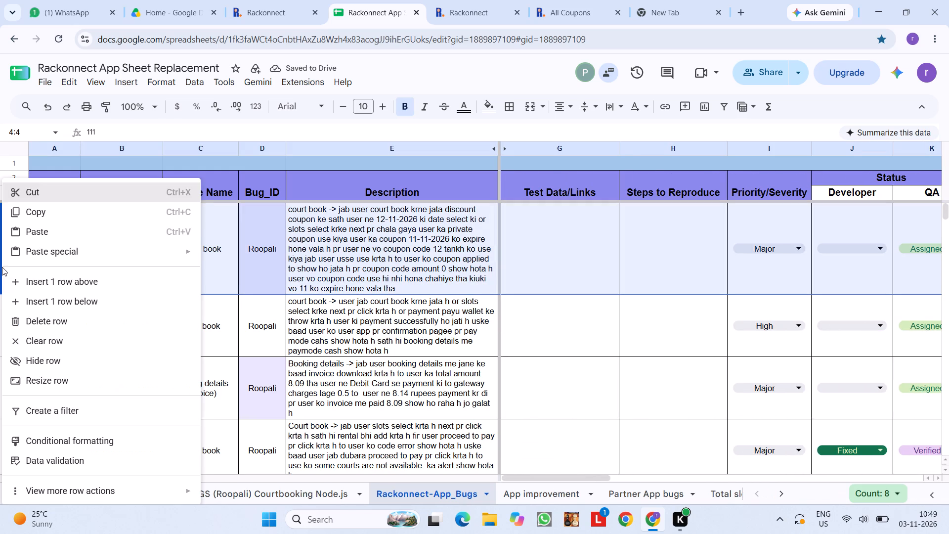
left_click(38, 284)
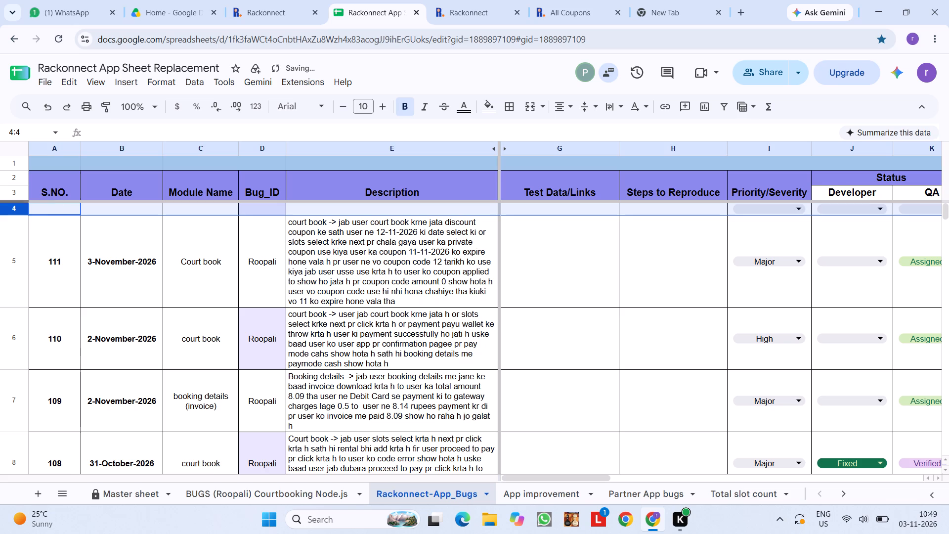
left_click(54, 209)
type("112")
Insert two more rows above bug 112 and number them 113 and 114.
left_click_drag(11, 206, 16, 285)
right_click(16, 285)
left_click(75, 290)
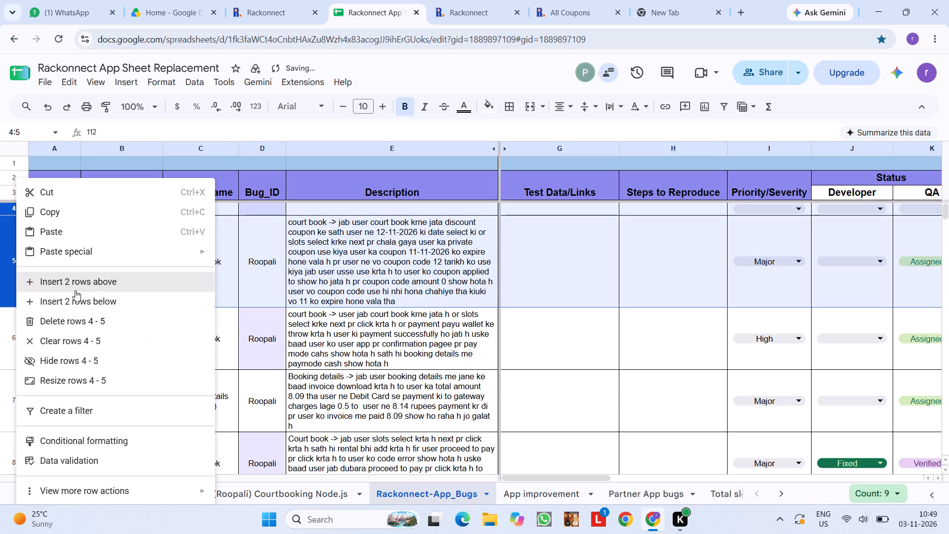
left_click(49, 220)
type("113")
key("Up")
type("114")
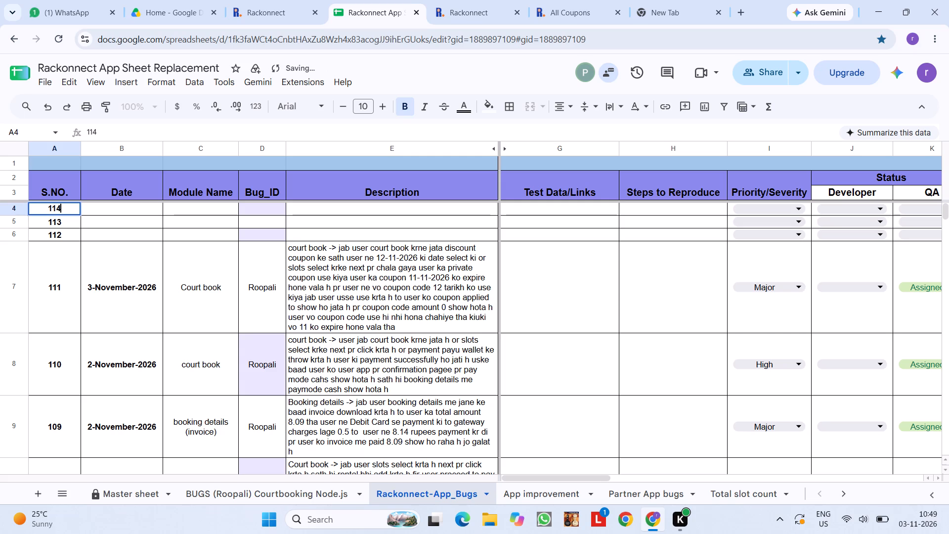
key("Right")
Copy bug 111's date, 3-November-2026, into the date cells of bugs 112 to 114.
left_click(98, 317)
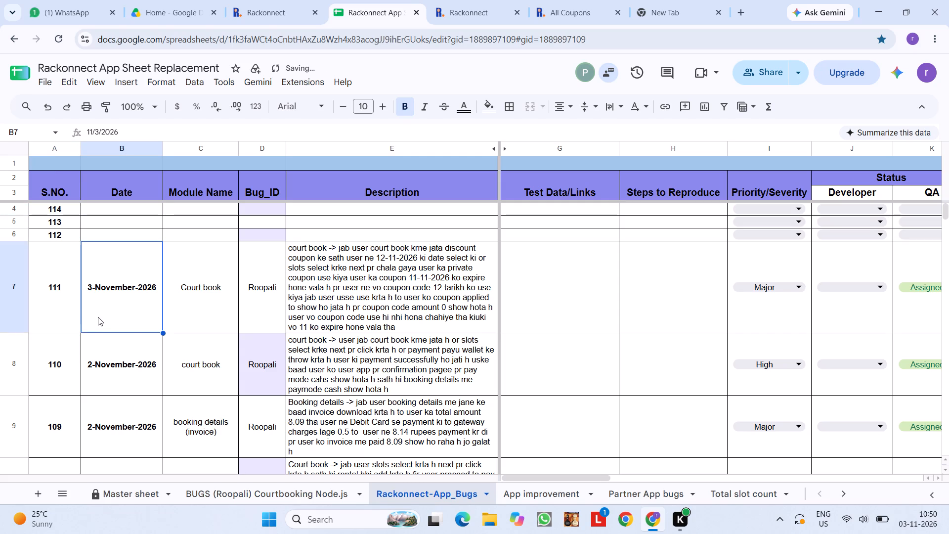
key("ctrl+c")
left_click_drag(121, 208, 128, 235)
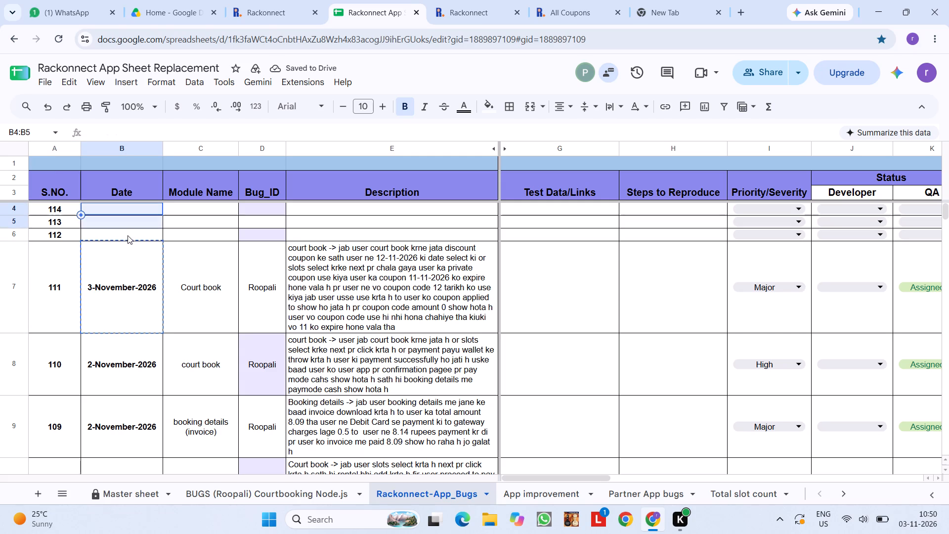
left_click_drag(128, 235, 129, 238)
key("ctrl+v")
Copy bug 111's Bug_ID entry, Roopali, into the Bug_ID cells of bugs 112 to 114.
left_click(194, 235)
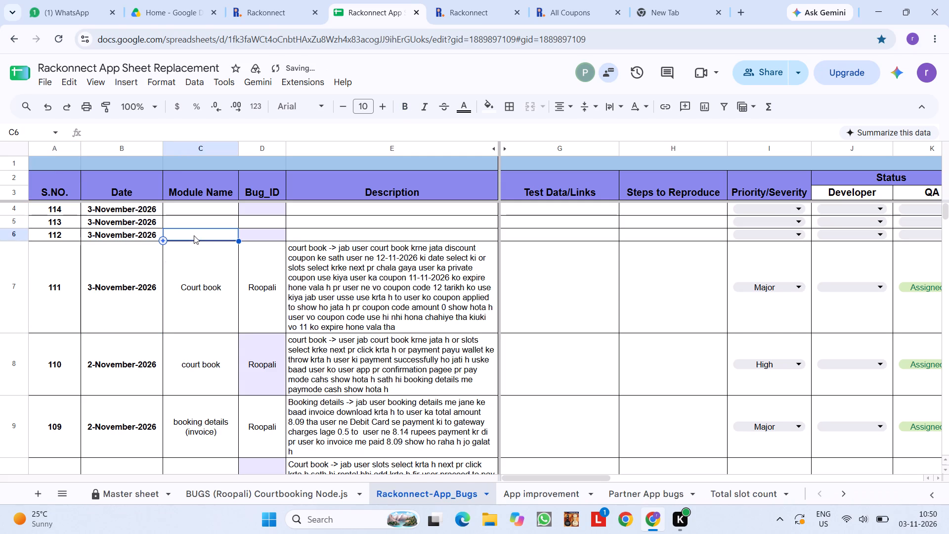
left_click(255, 270)
key("ctrl+c")
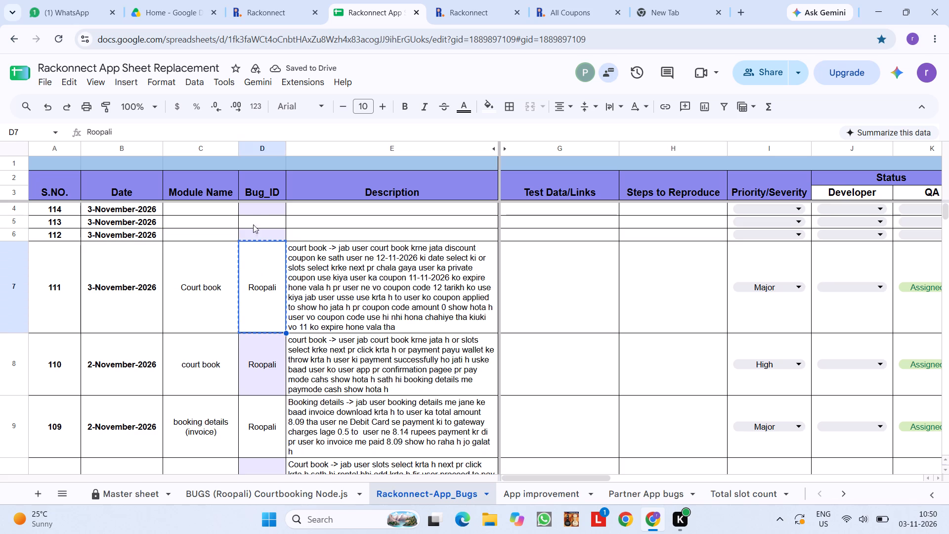
left_click_drag(255, 214, 257, 235)
key("ctrl+v")
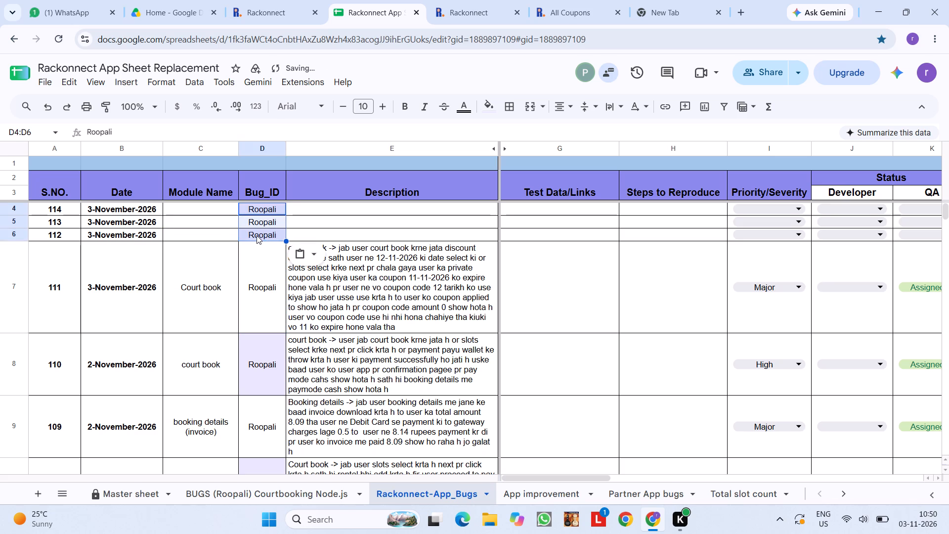
left_click(187, 235)
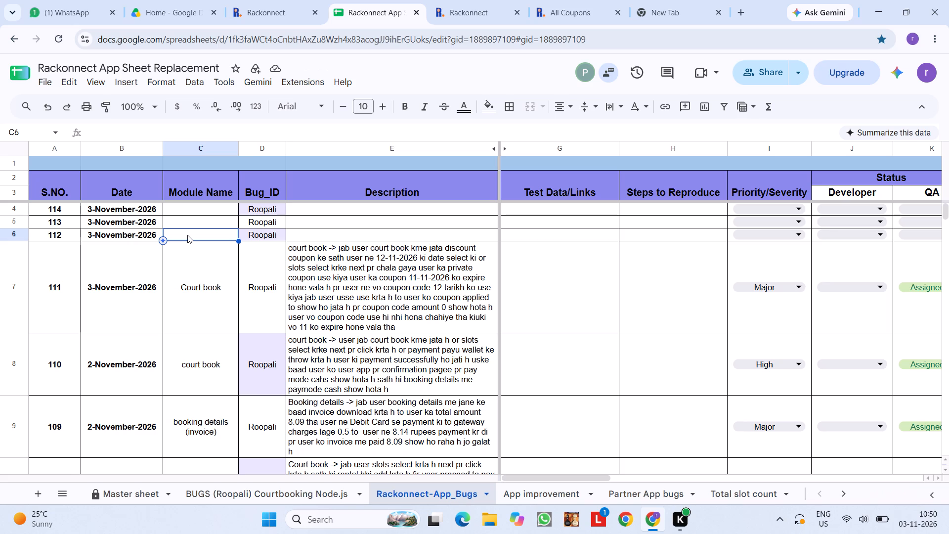
Switch to the All Coupons page and review the full details of coupons SAVE20 and USE20.
left_click(548, 0)
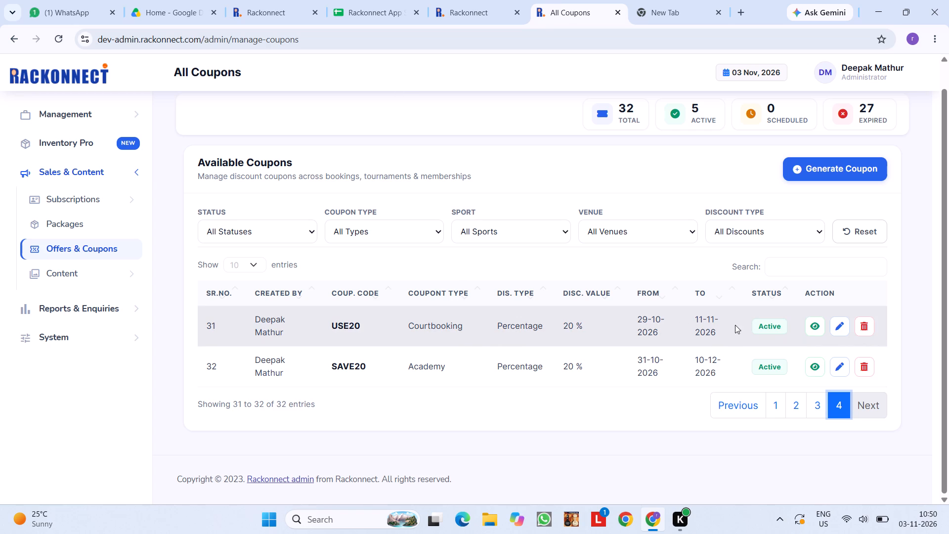
left_click(814, 369)
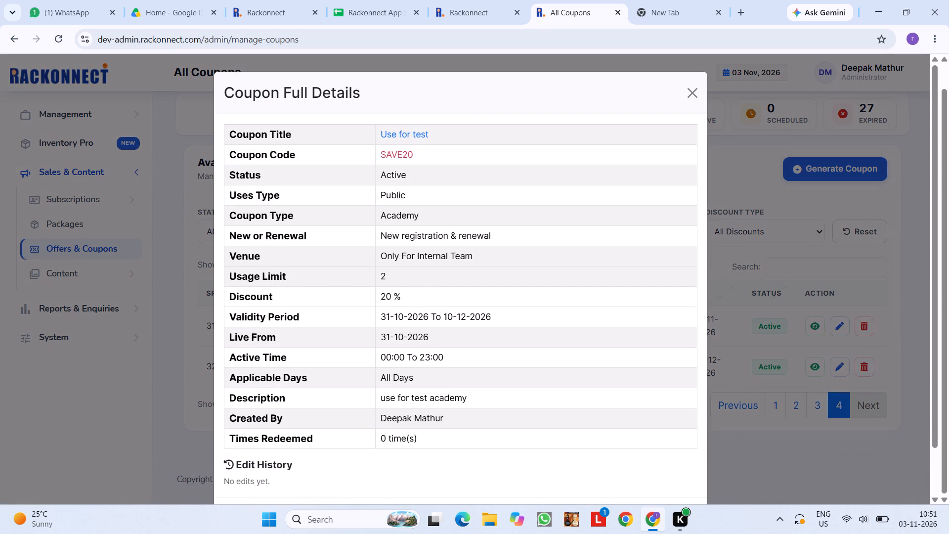
left_click(736, 286)
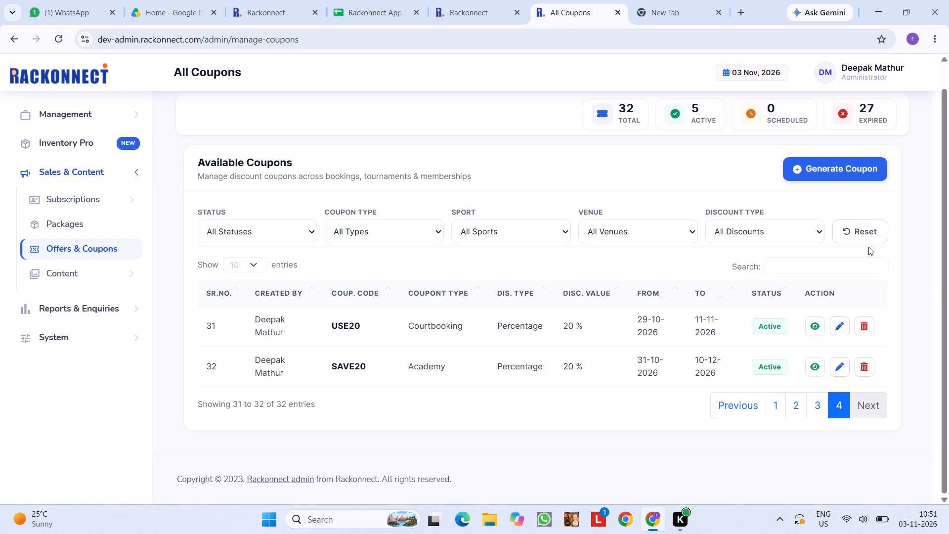
left_click(830, 179)
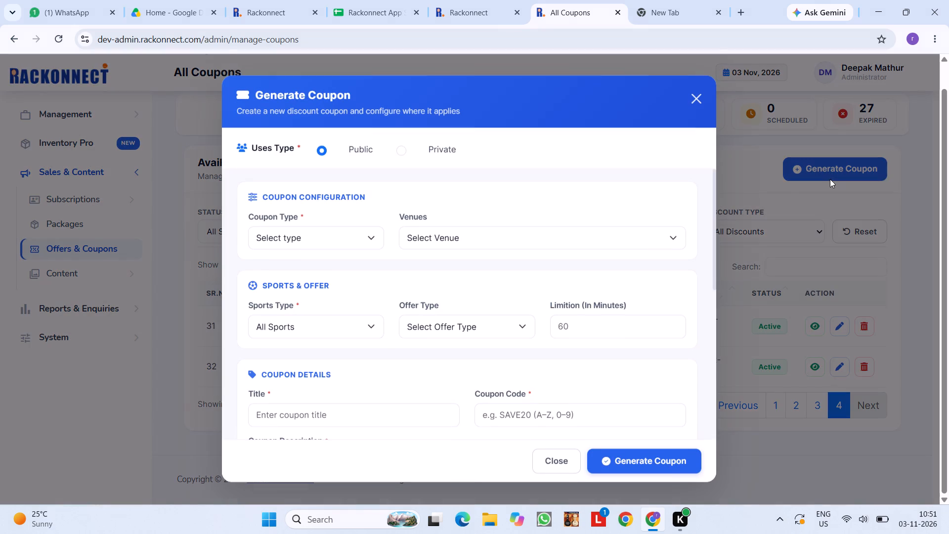
left_click(694, 102)
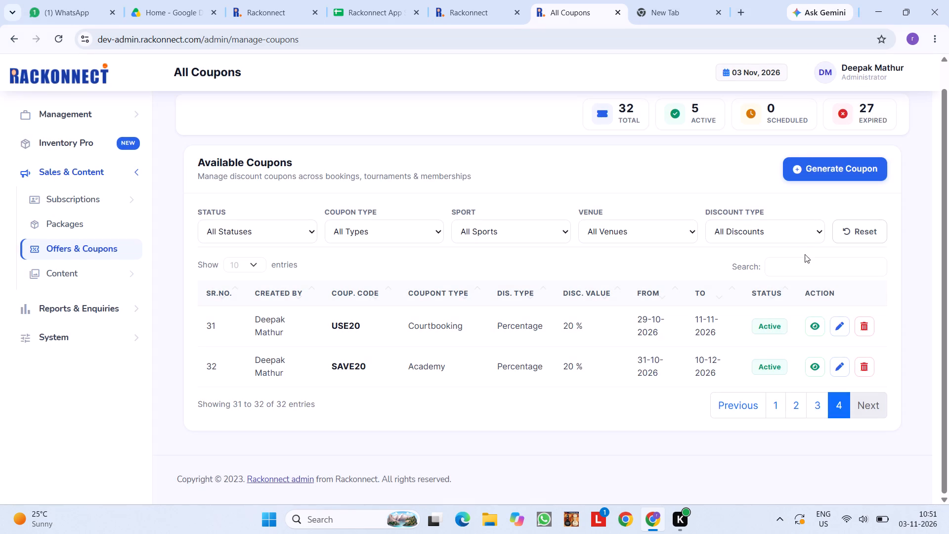
left_click(820, 324)
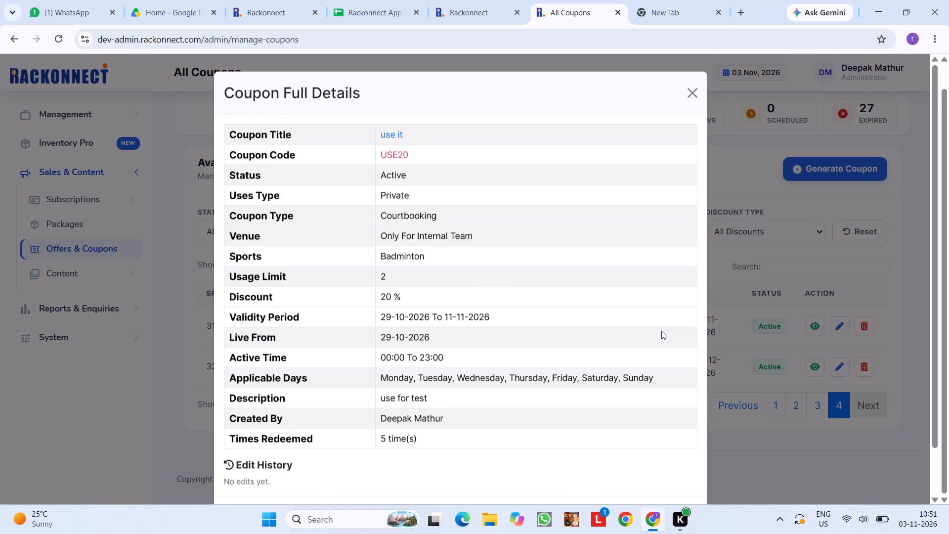
left_click(767, 343)
Start generating a public coupon of type Courtbooking (Player) for the venue Only For Internal Team.
left_click(842, 164)
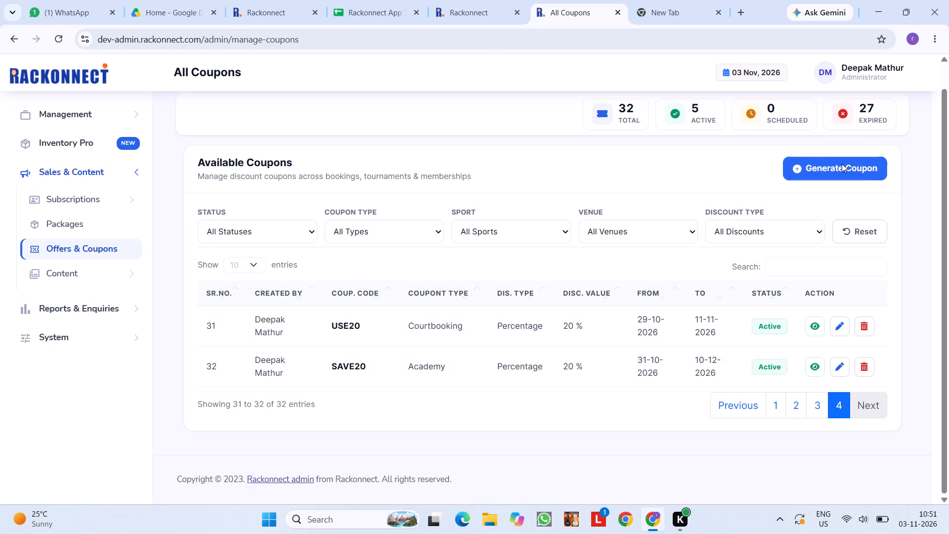
left_click(344, 239)
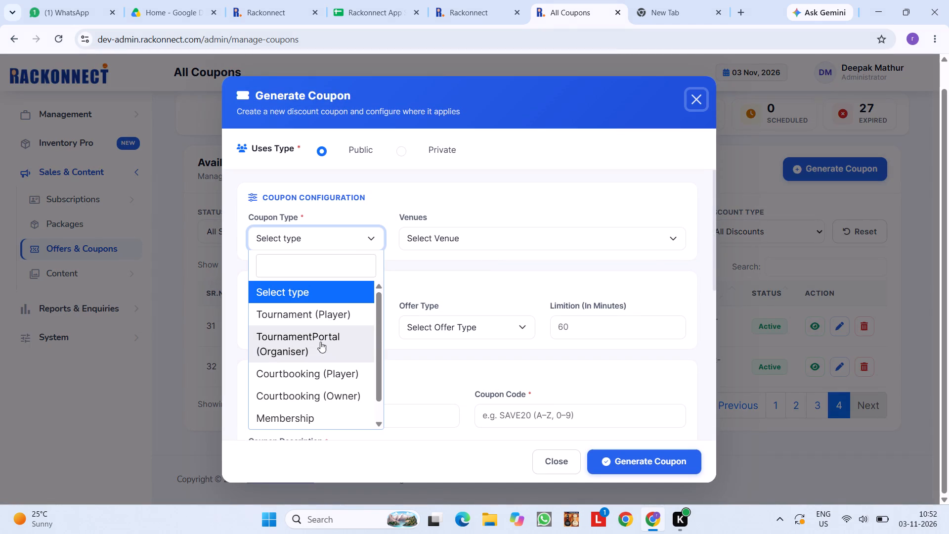
left_click(310, 380)
left_click(401, 150)
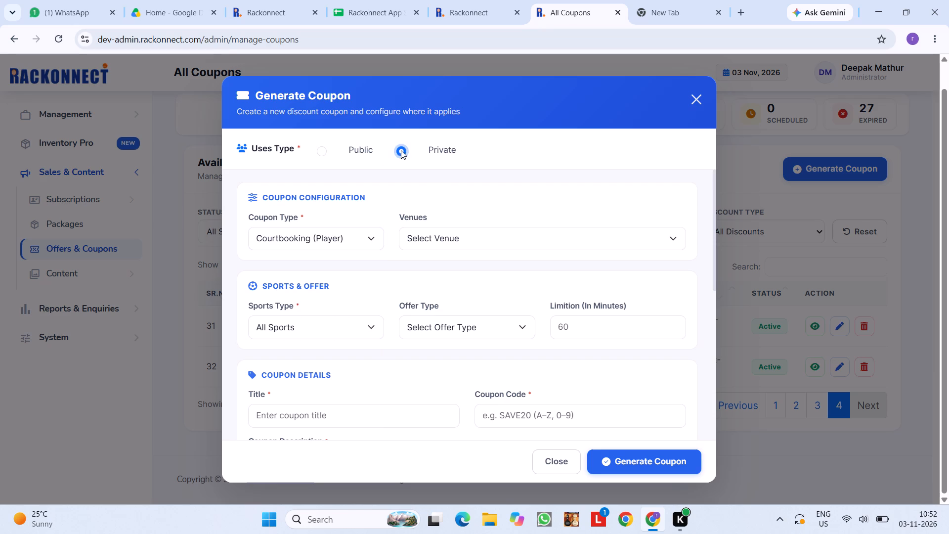
left_click(458, 231)
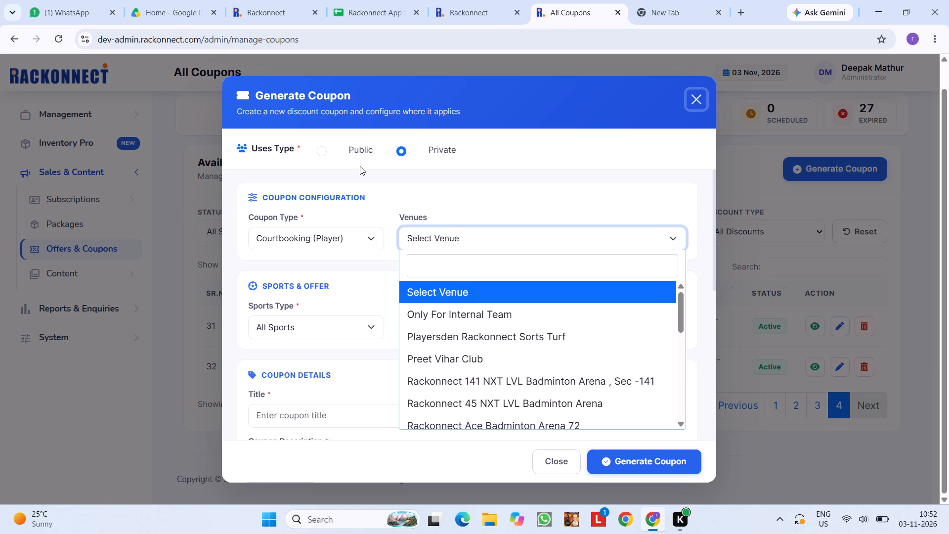
left_click(322, 155)
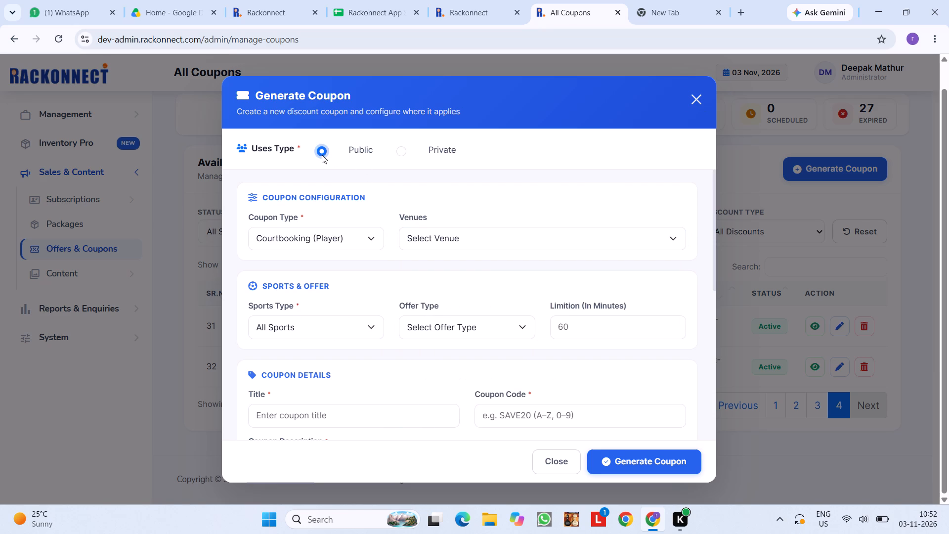
left_click(489, 246)
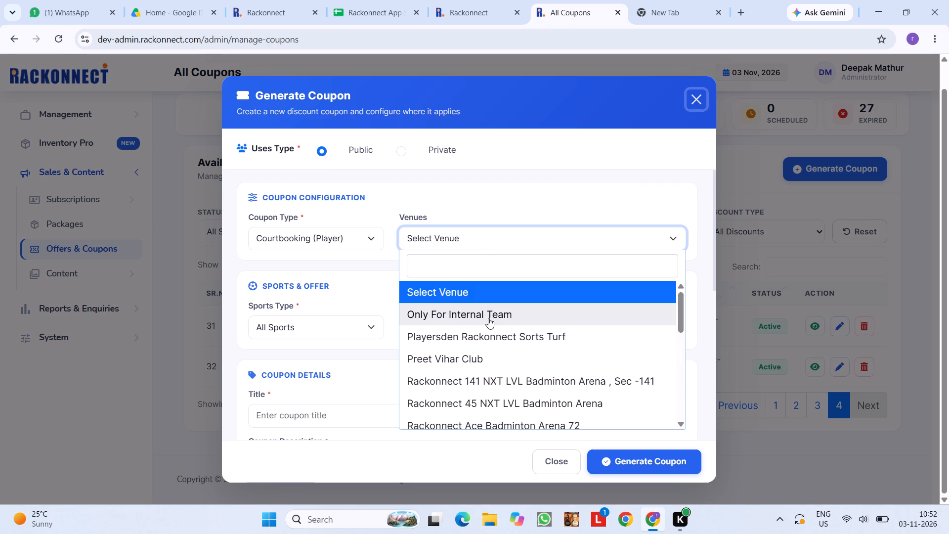
left_click(488, 318)
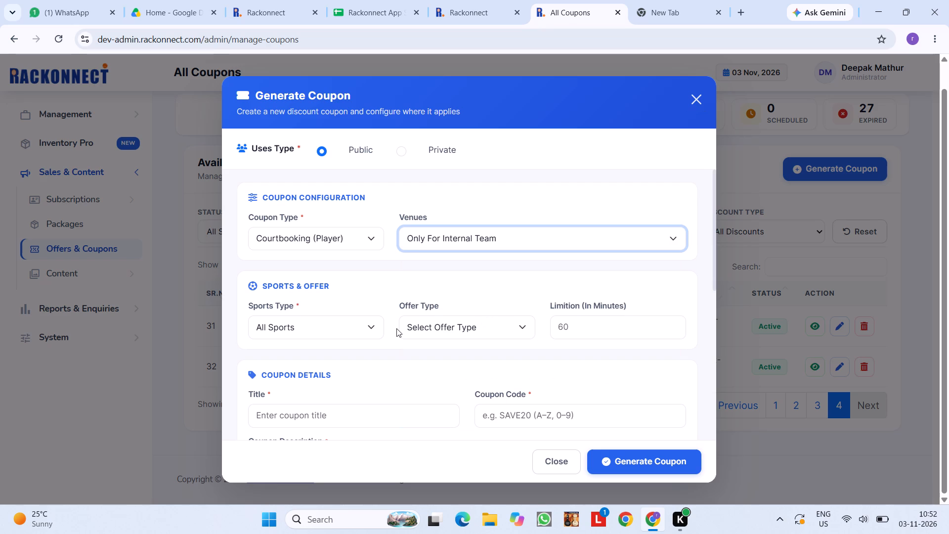
Set the new coupon's sports type to Badminton, leaving the offer type and minute limit unset.
left_click(351, 328)
left_click(326, 214)
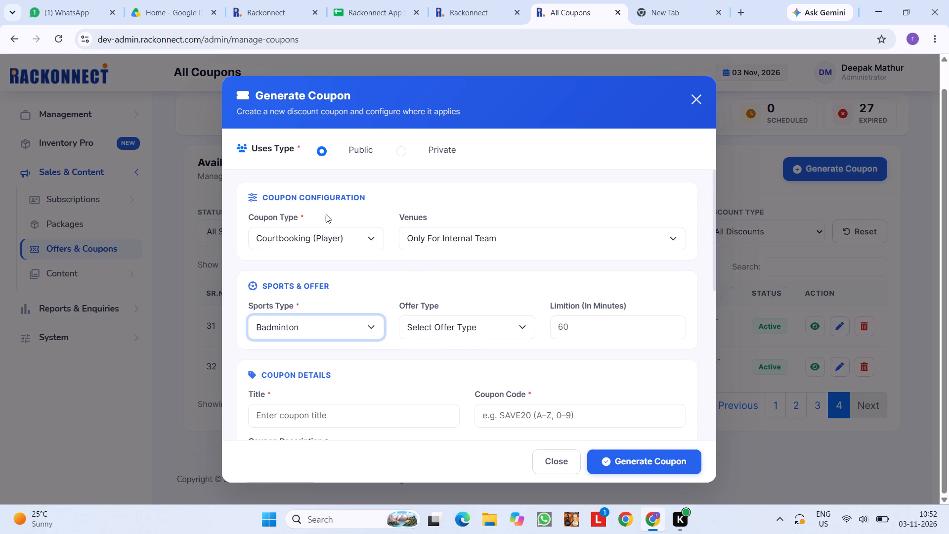
left_click(479, 327)
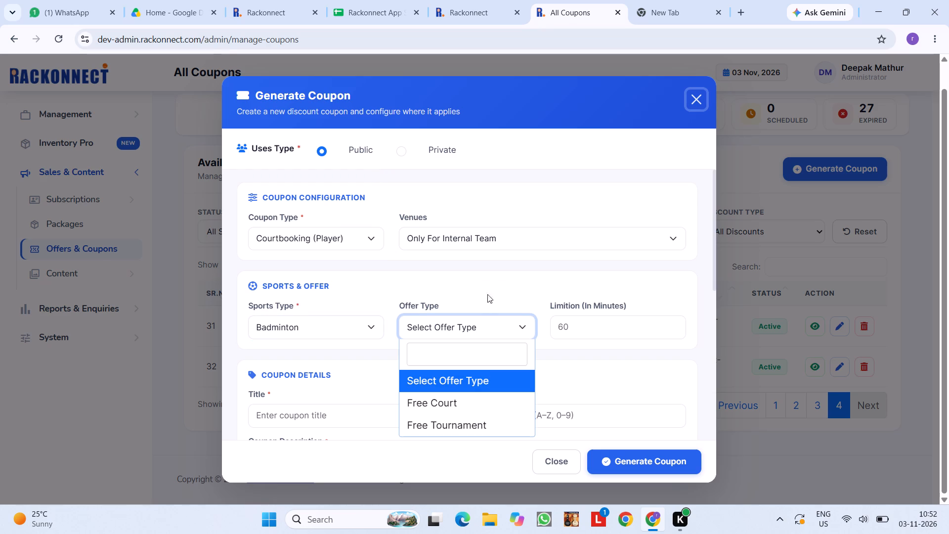
left_click(495, 279)
left_click(578, 330)
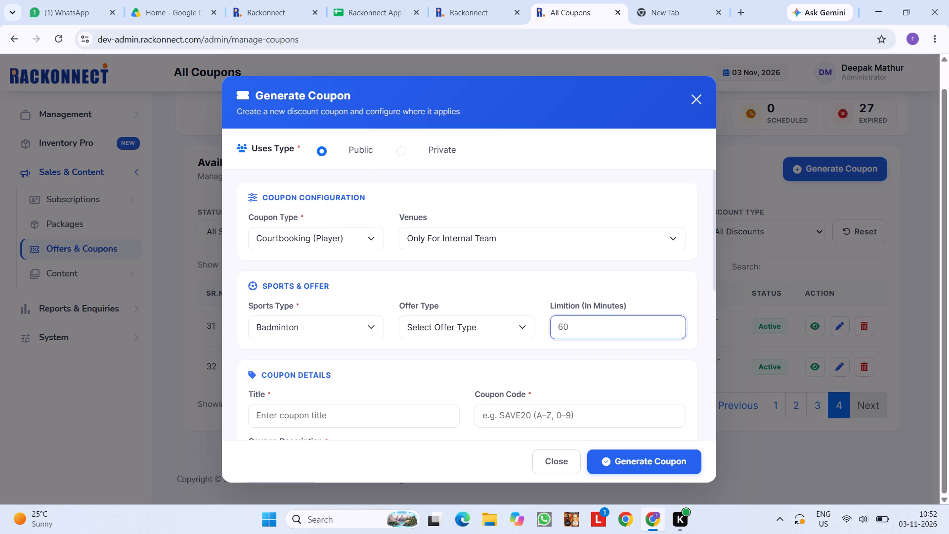
left_click(542, 388)
Enter "use it again" as the new coupon's title.
scroll(542, 388, "down", 2)
left_click(323, 254)
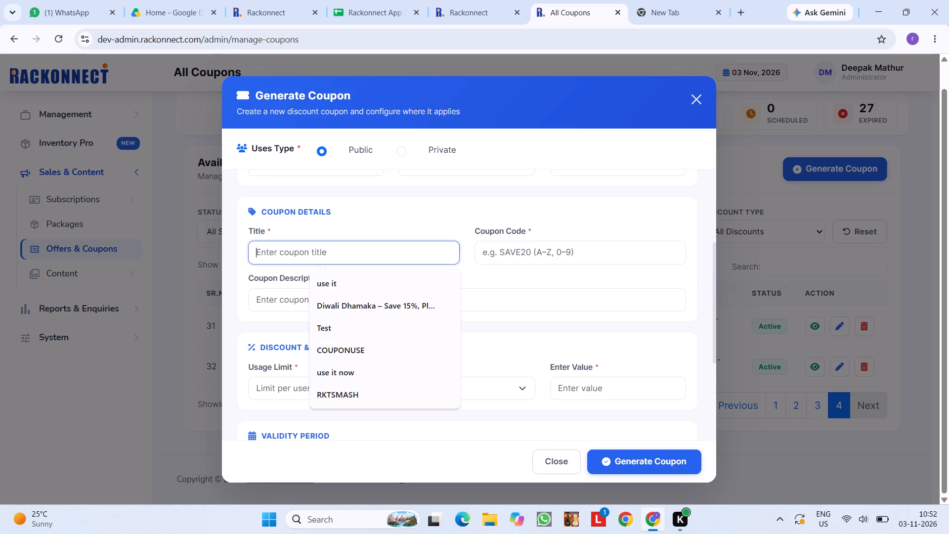
left_click(336, 277)
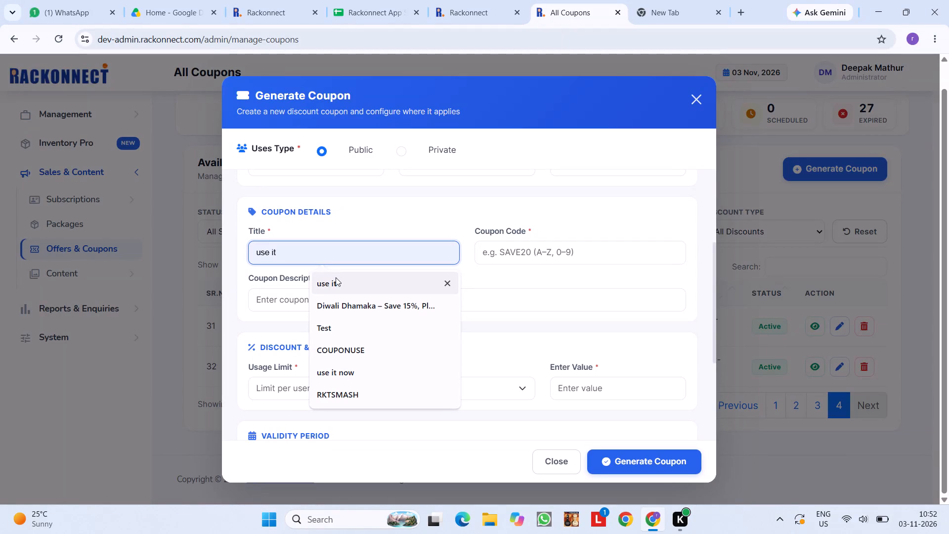
key("space")
type("again")
key("space")
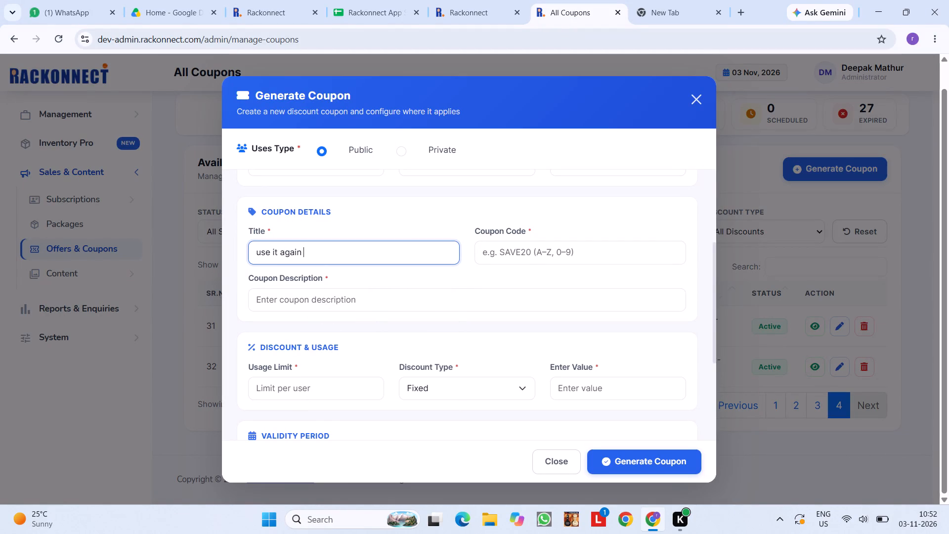
Enter USE30 as the new coupon's code.
left_click(542, 254)
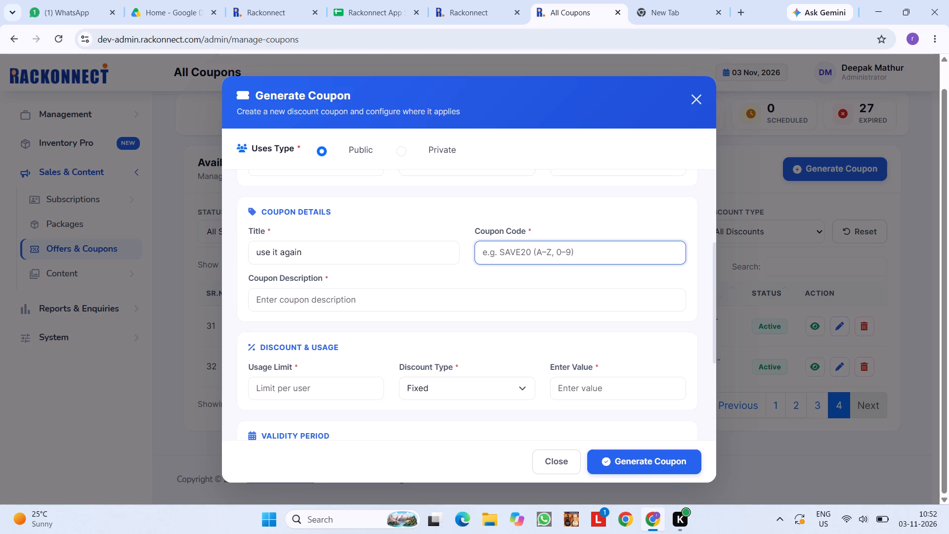
type("Us")
key("e")
key("BackSpace")
key("BackSpace")
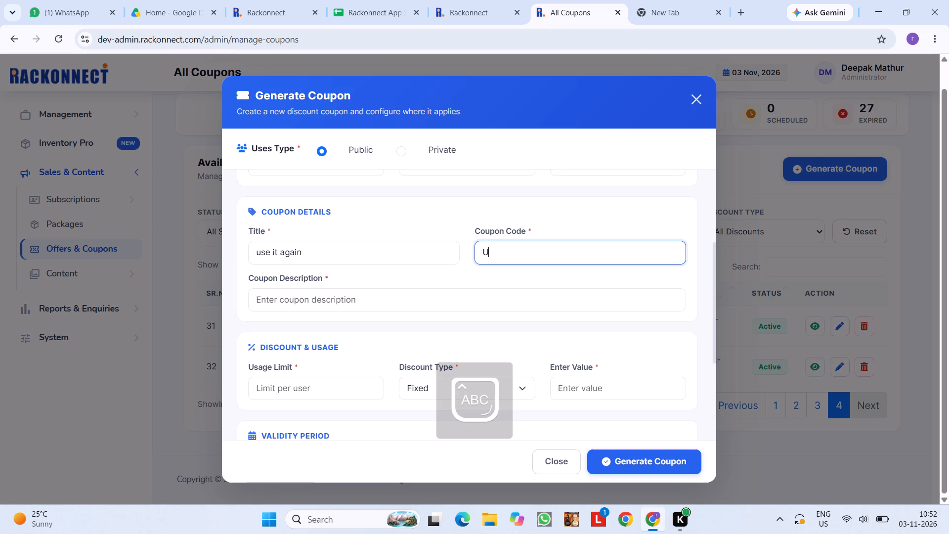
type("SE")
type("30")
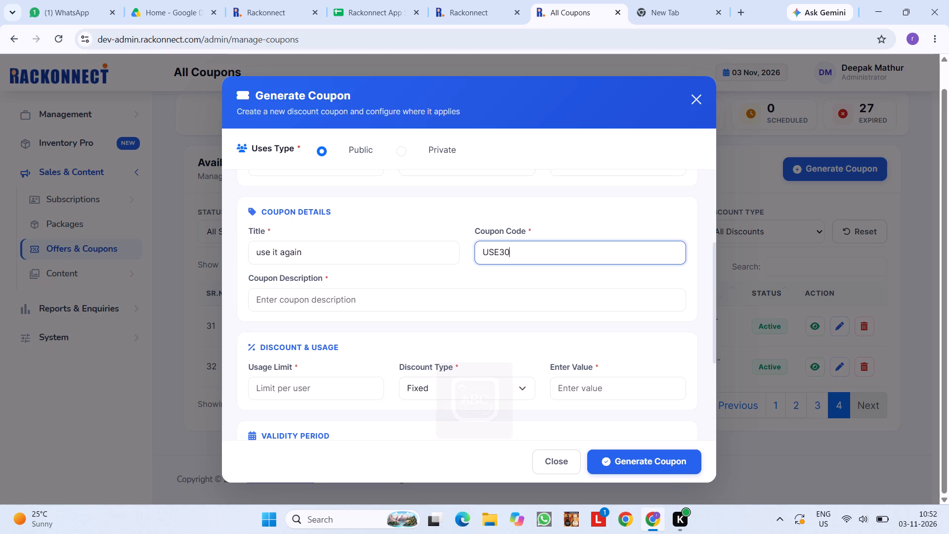
Enter "use for test again" as the new coupon's description.
left_click(503, 272)
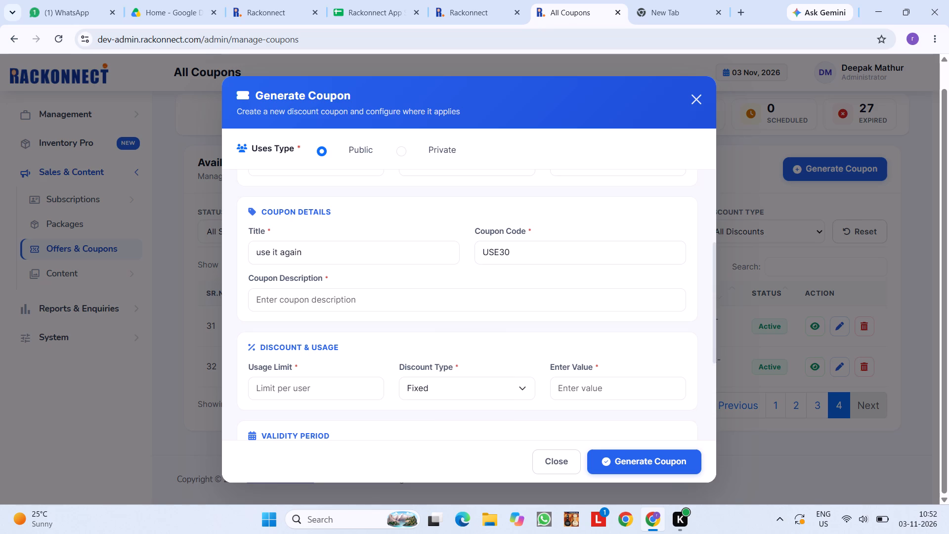
left_click(467, 295)
left_click(358, 340)
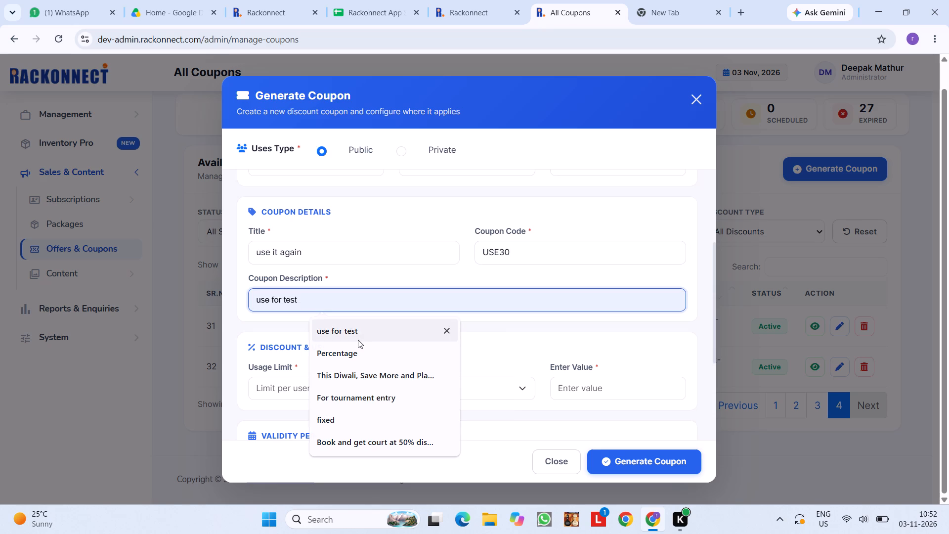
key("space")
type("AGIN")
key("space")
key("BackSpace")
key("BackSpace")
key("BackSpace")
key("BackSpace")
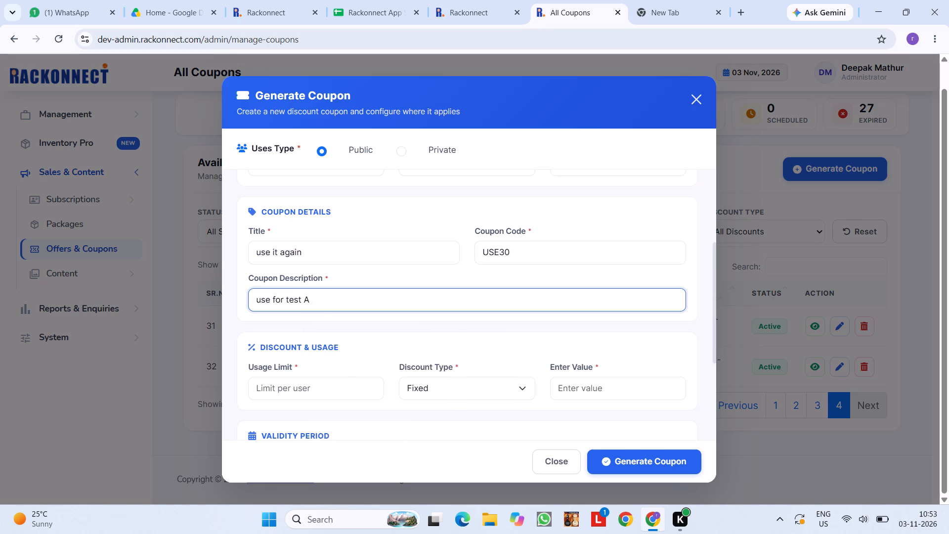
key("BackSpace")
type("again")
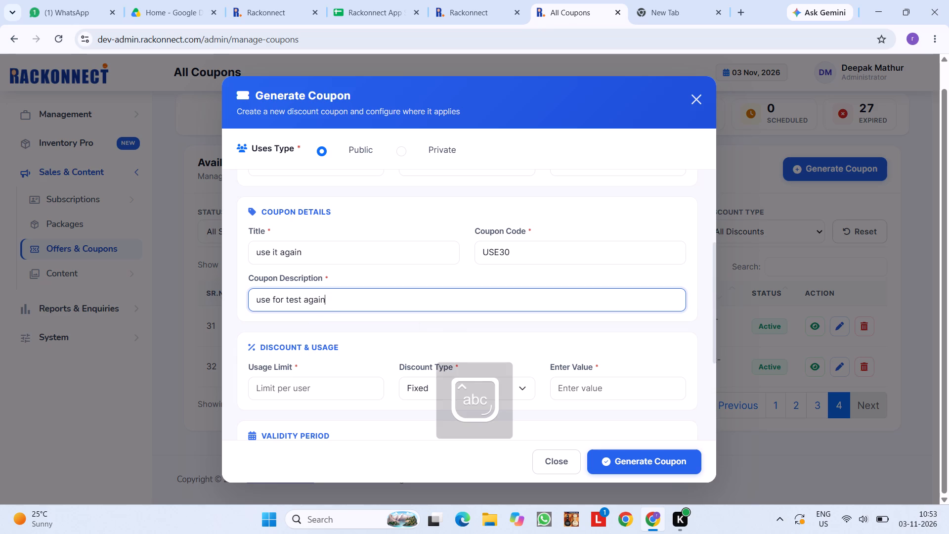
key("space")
left_click(375, 319)
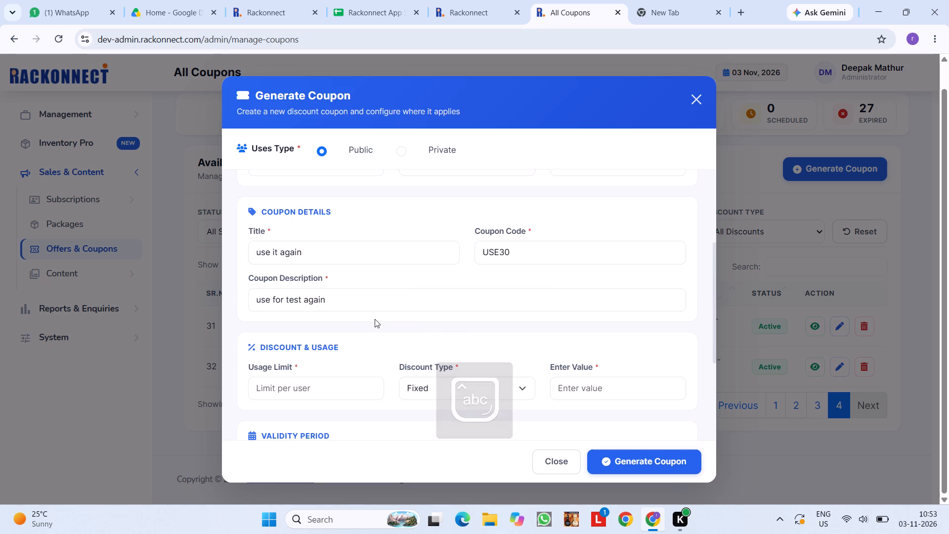
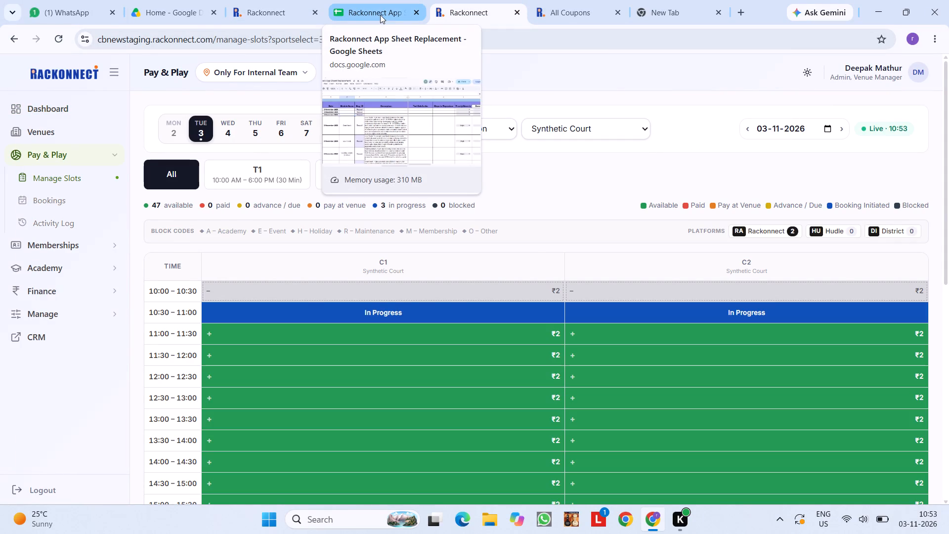
Switch to the Rackonnect-App_Bugs sheet in the Rackonnect App Sheet Replacement spreadsheet.
left_click(478, 0)
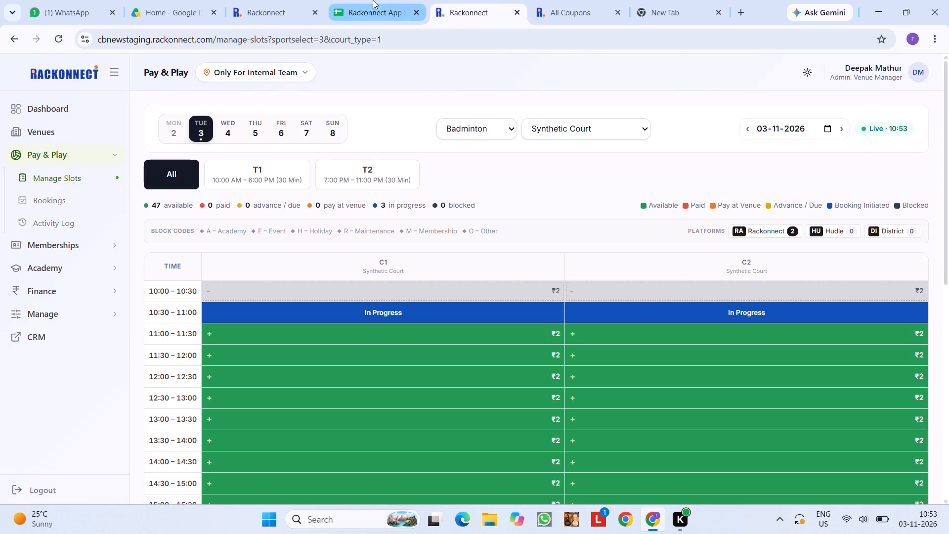
left_click(275, 0)
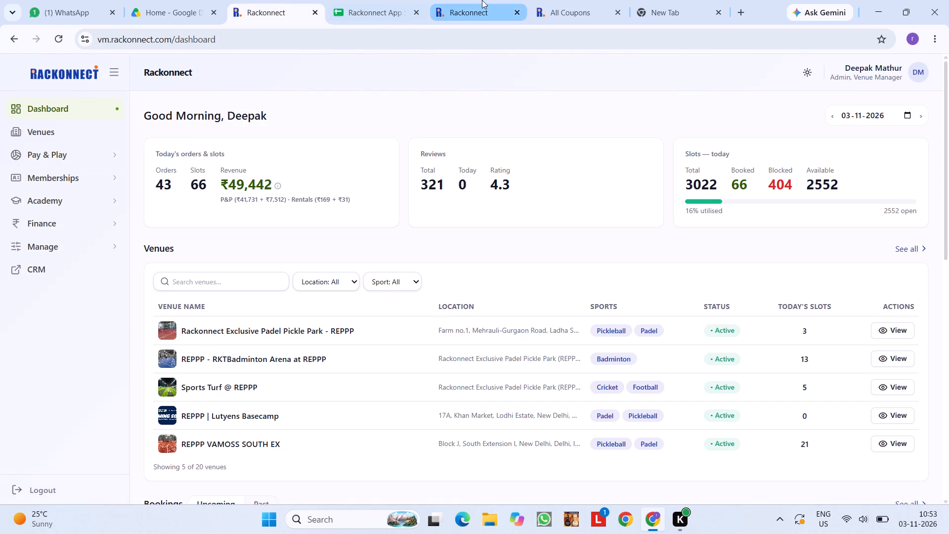
left_click(482, 0)
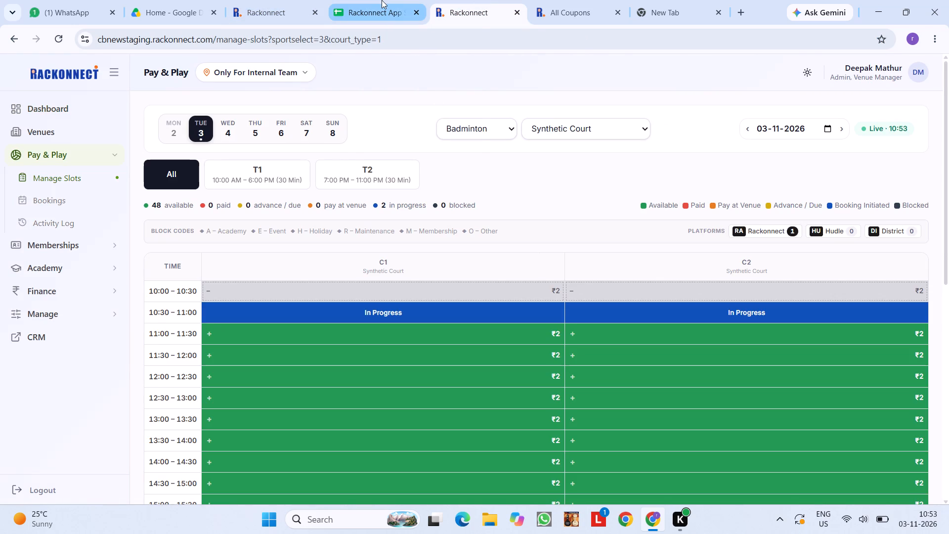
left_click(382, 0)
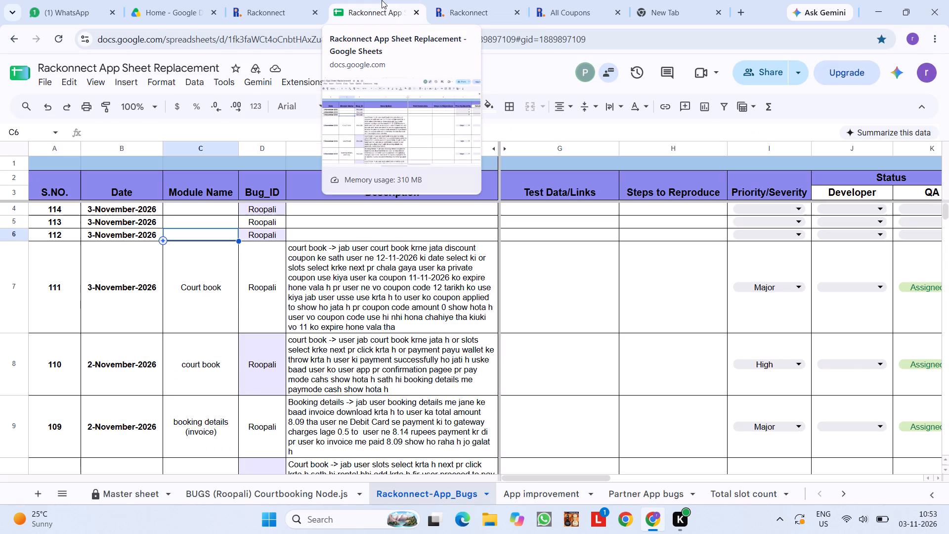
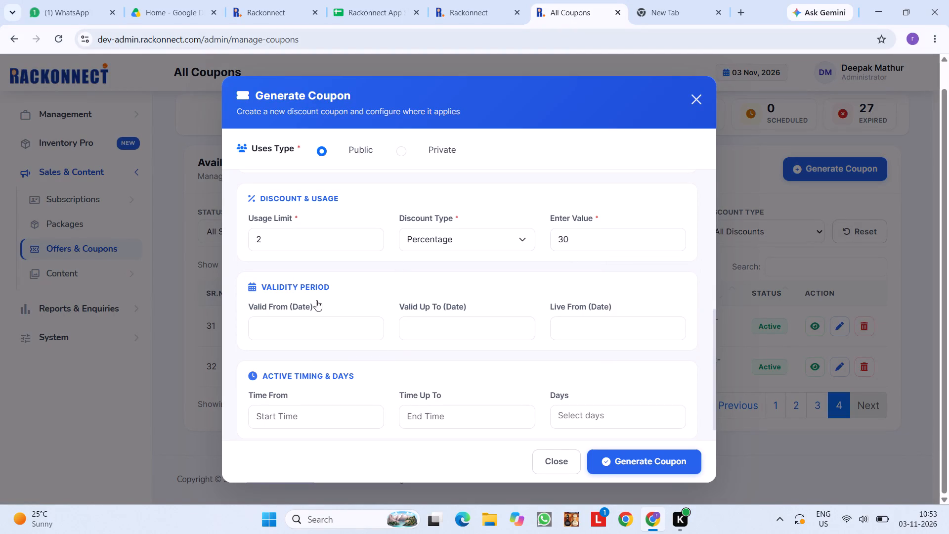
Set the new coupon's validity start date to 2026-11-12 and open the date selection for its Valid Up To date.
left_click(315, 305)
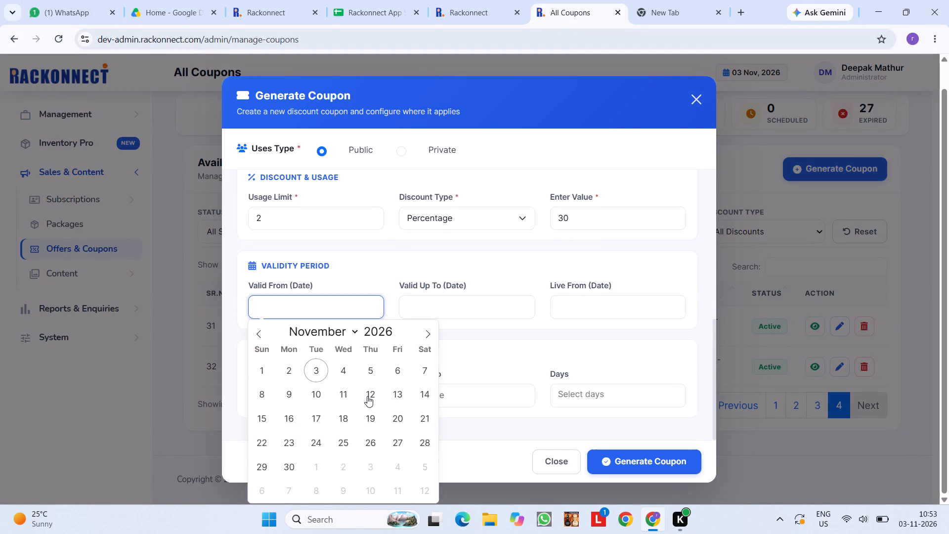
left_click(377, 397)
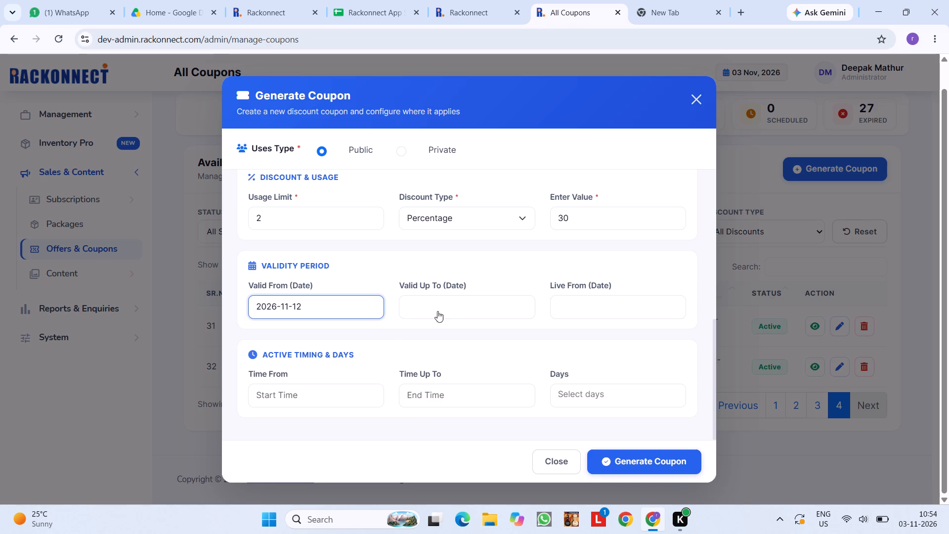
left_click(448, 310)
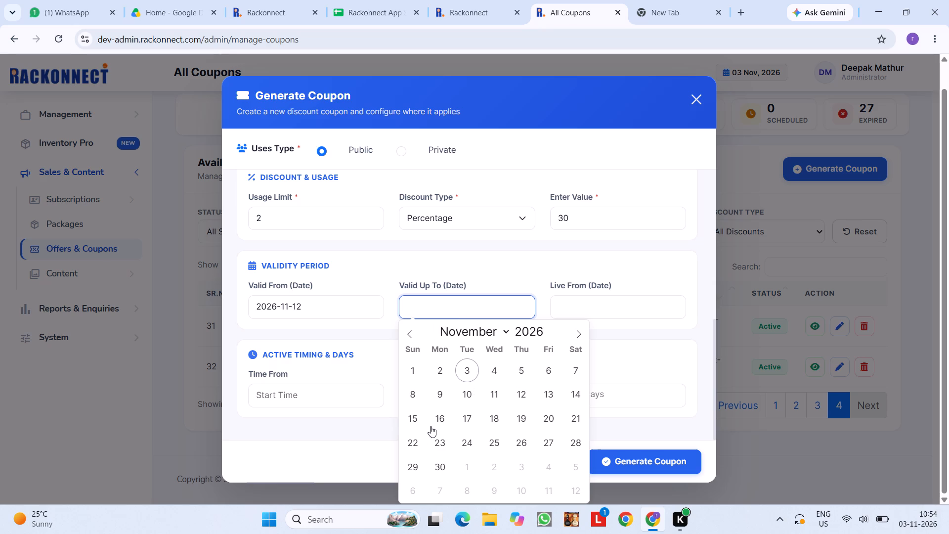
Set the new coupon's valid-up-to date to 2026-11-18 and its live-from date to 2026-11-12.
left_click(496, 417)
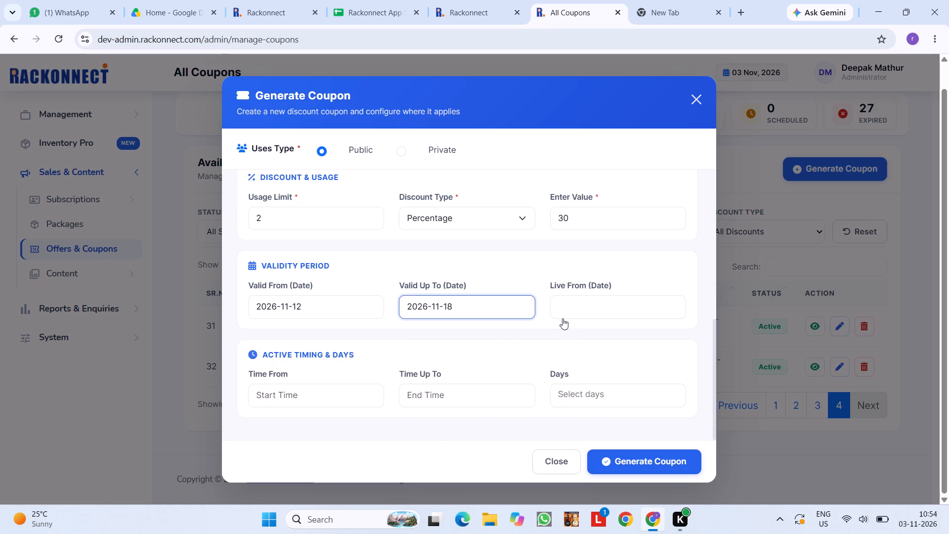
left_click(575, 316)
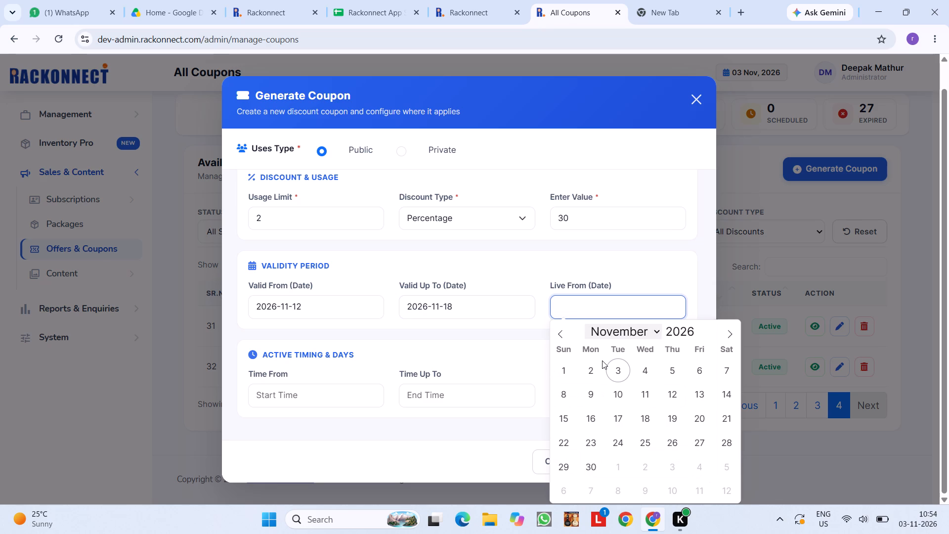
left_click(674, 394)
Set the new coupon's active time from 00:00 up to 23:00.
scroll(426, 321, "down", 1)
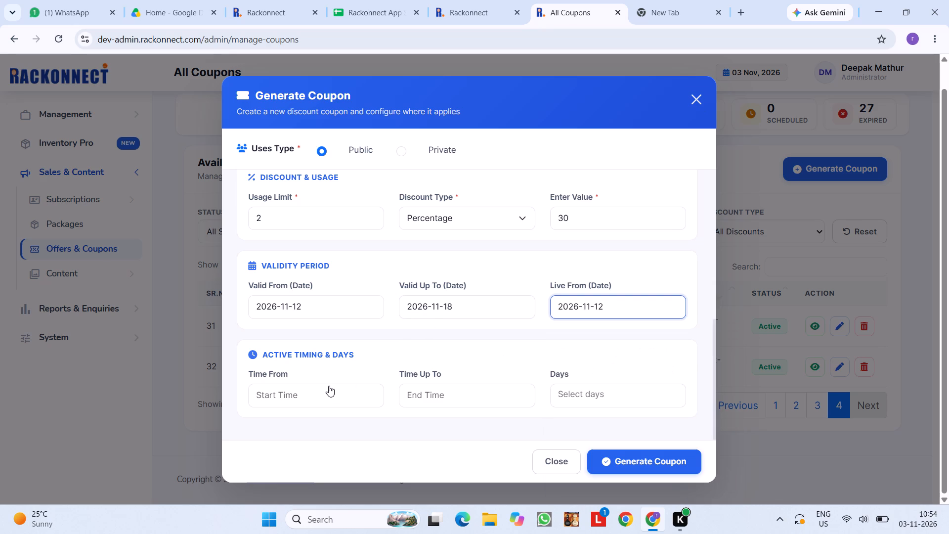
left_click(329, 386)
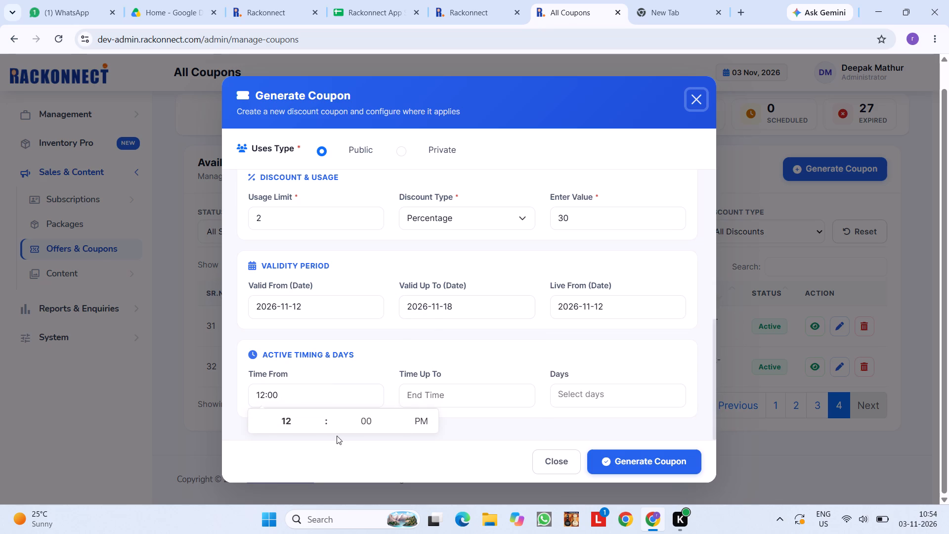
left_click(412, 424)
left_click(461, 397)
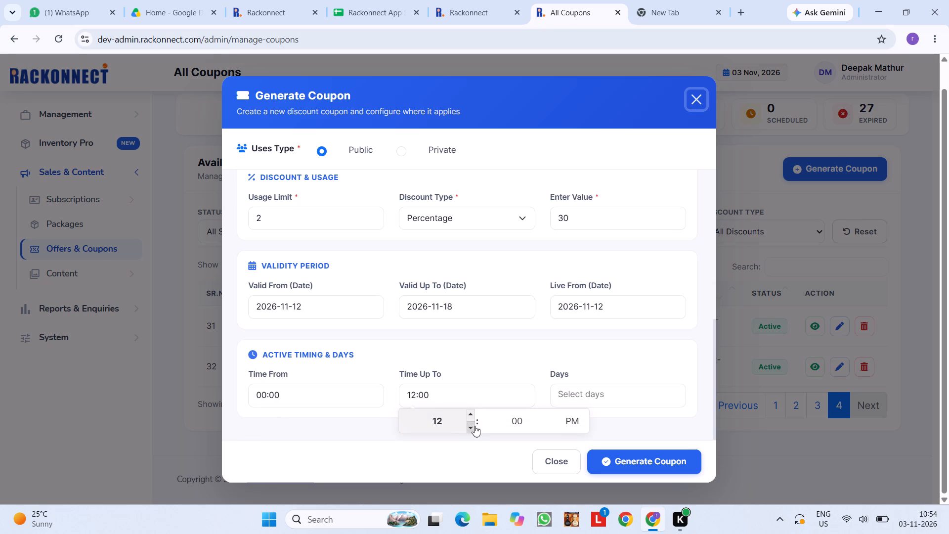
left_click(467, 411)
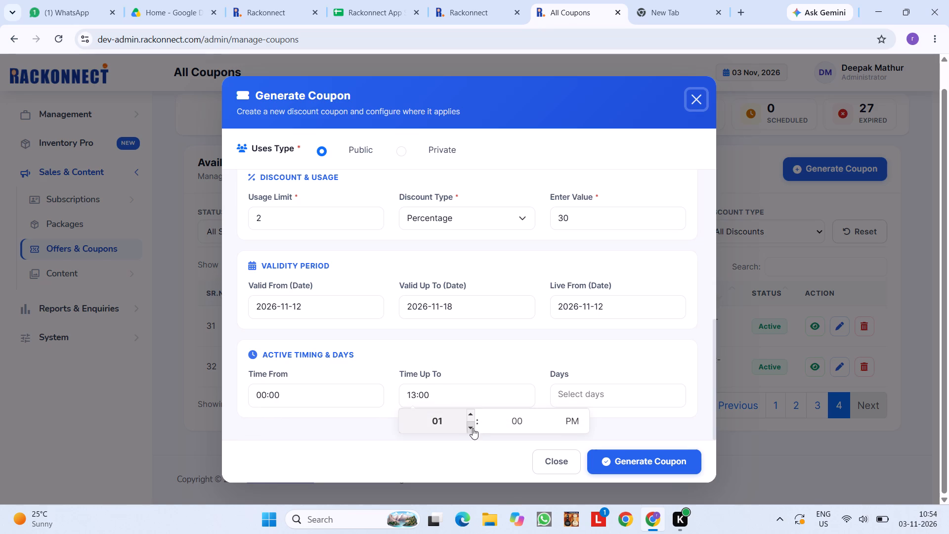
double_click(469, 428)
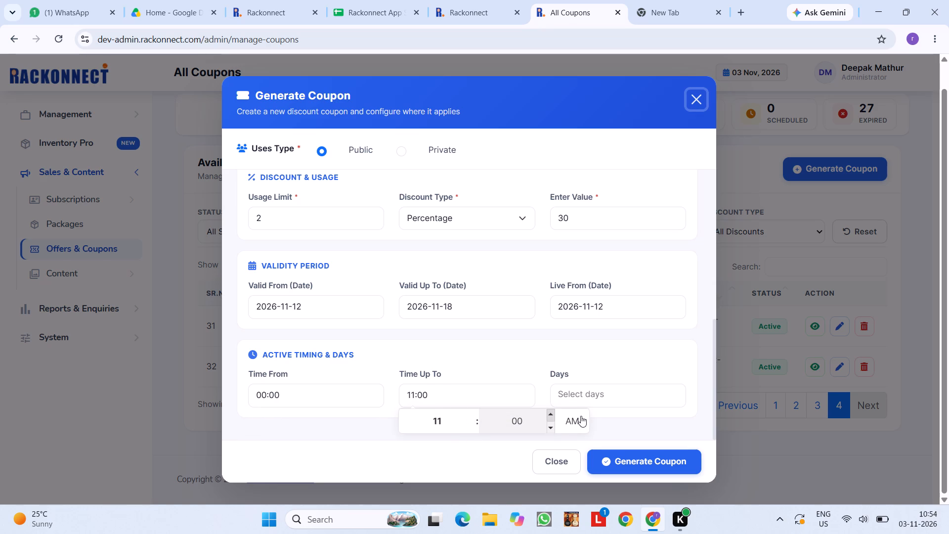
left_click(578, 419)
left_click(514, 366)
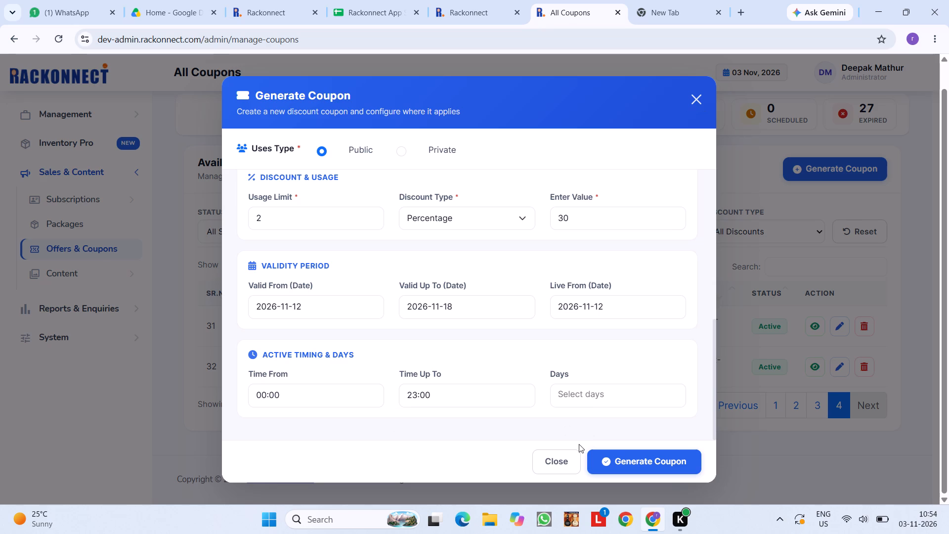
Make the new coupon applicable on all seven days, Monday through Sunday.
left_click(577, 383)
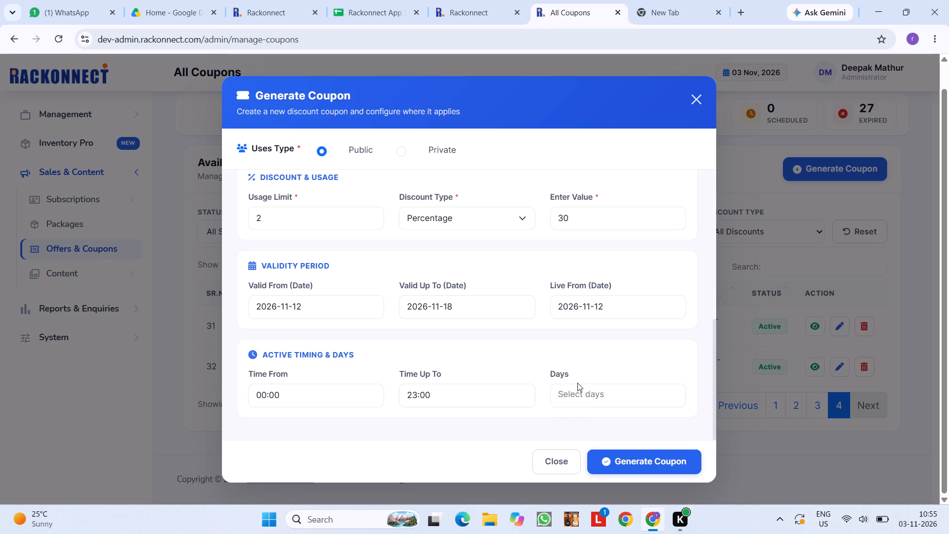
left_click(580, 394)
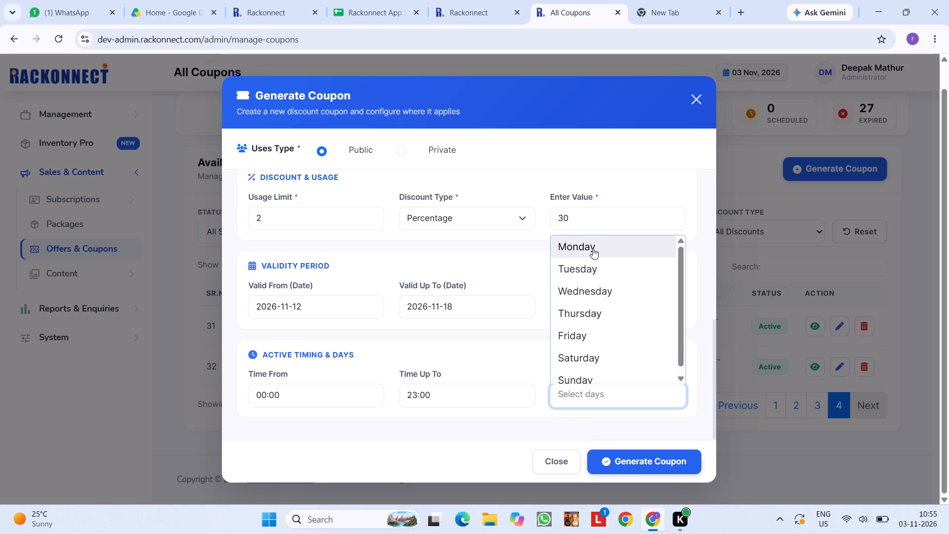
left_click(593, 248)
left_click(599, 407)
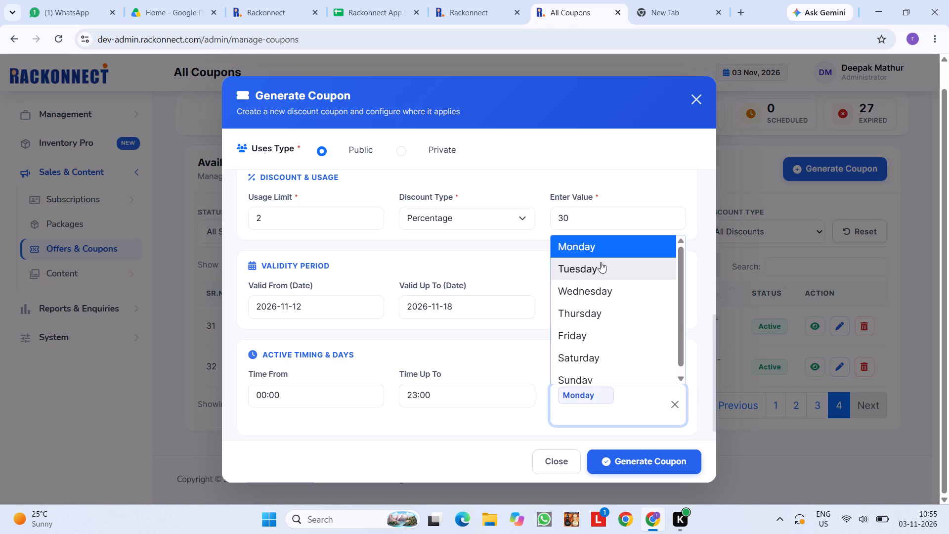
left_click(601, 262)
left_click(633, 410)
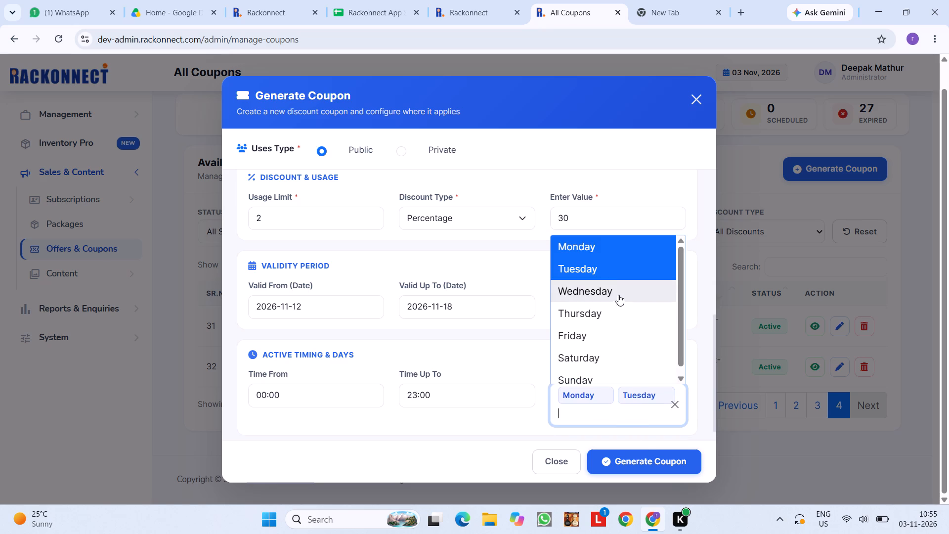
left_click(614, 281)
left_click(619, 430)
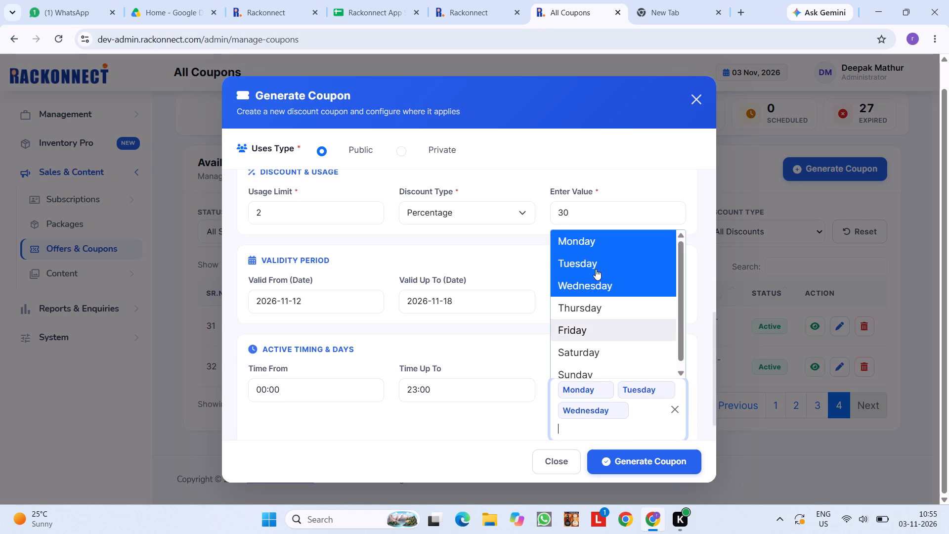
left_click(593, 311)
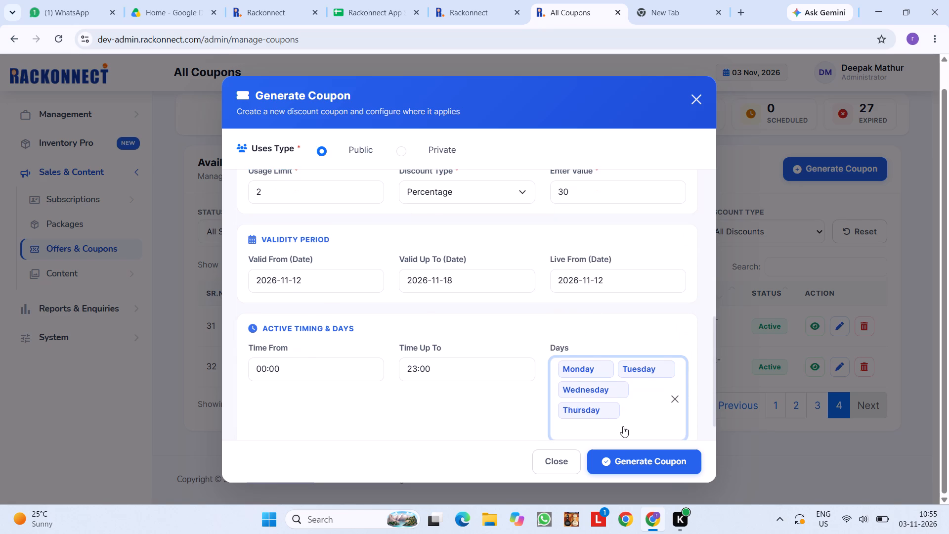
left_click(623, 426)
left_click(602, 307)
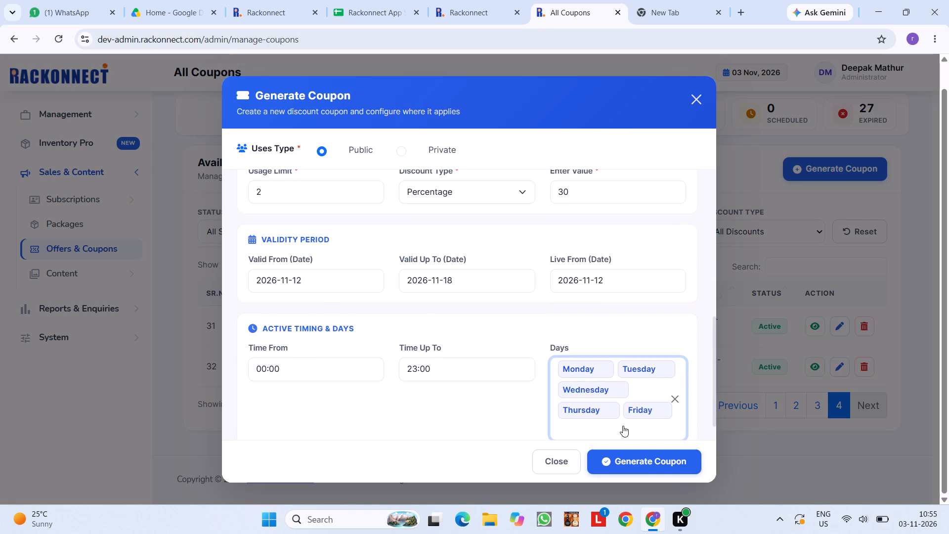
left_click(622, 428)
left_click(605, 328)
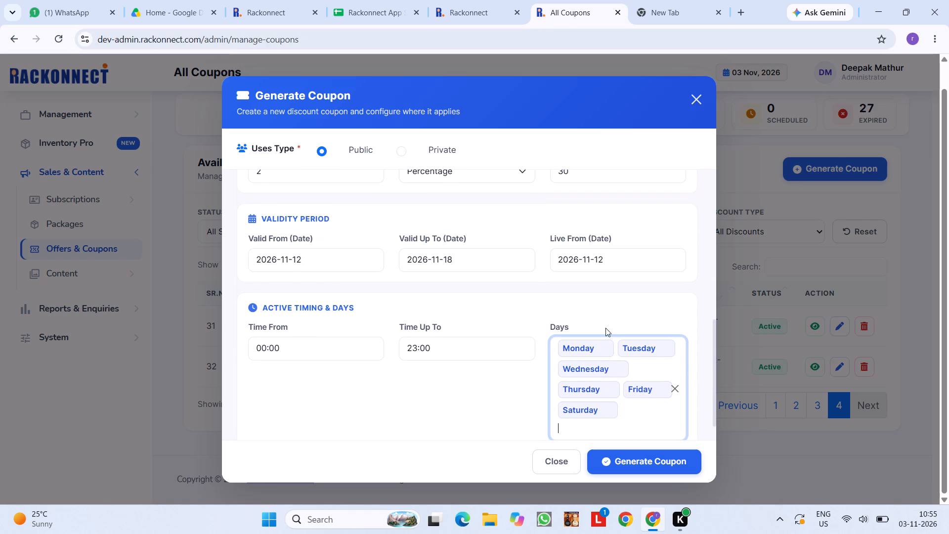
left_click(621, 432)
left_click(600, 332)
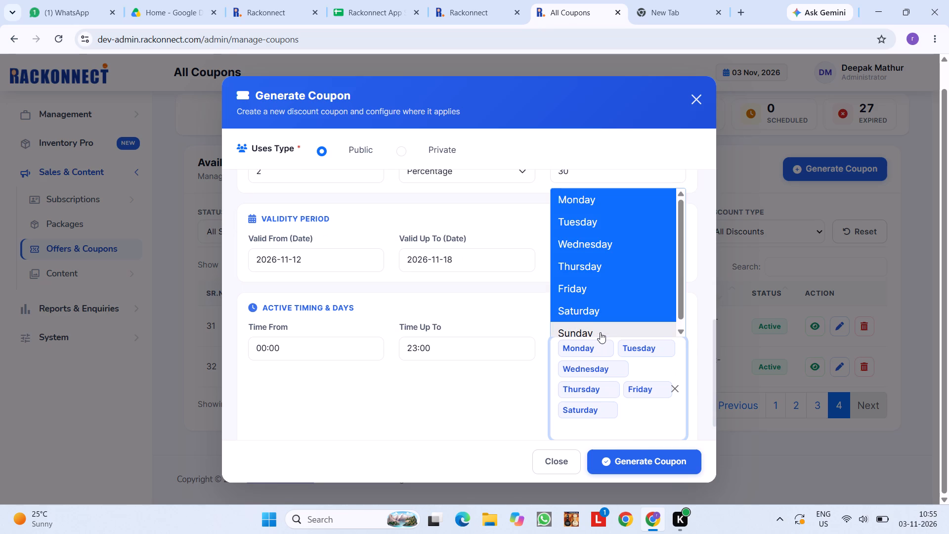
double_click(589, 428)
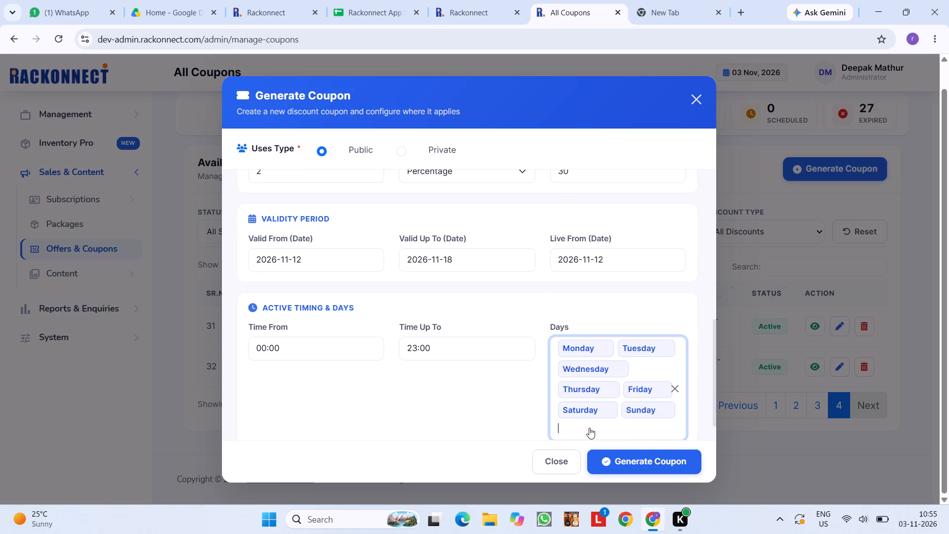
left_click(577, 428)
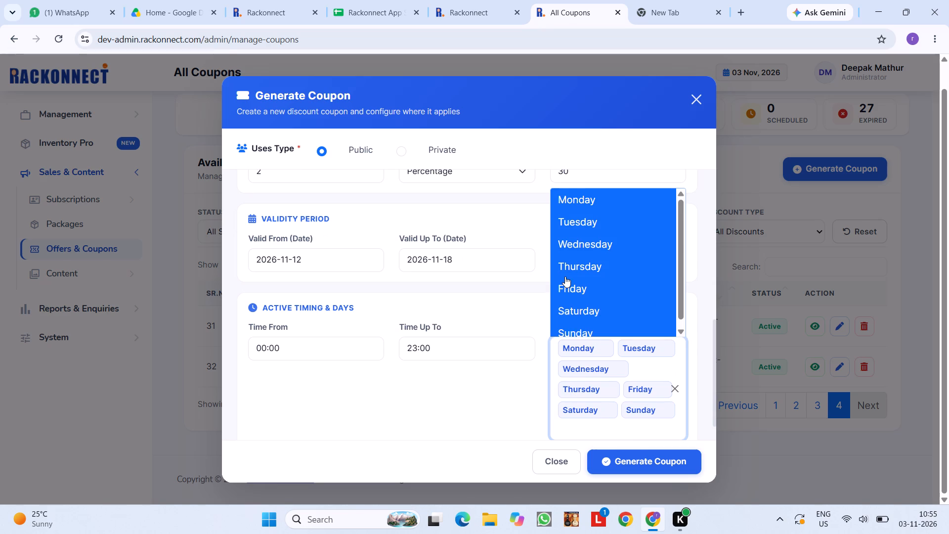
scroll(565, 276, "down", 2)
left_click(490, 402)
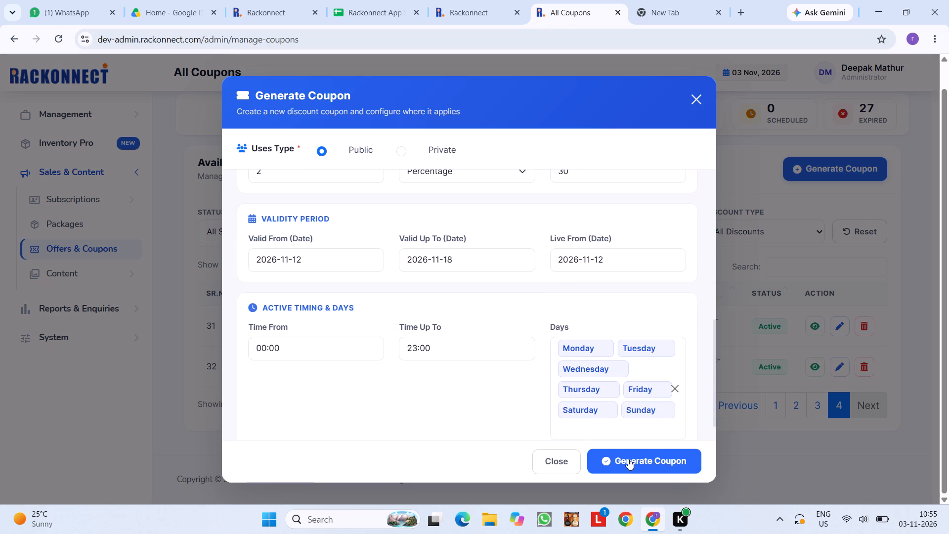
Generate the USE30 coupon and acknowledge its creation.
left_click(629, 460)
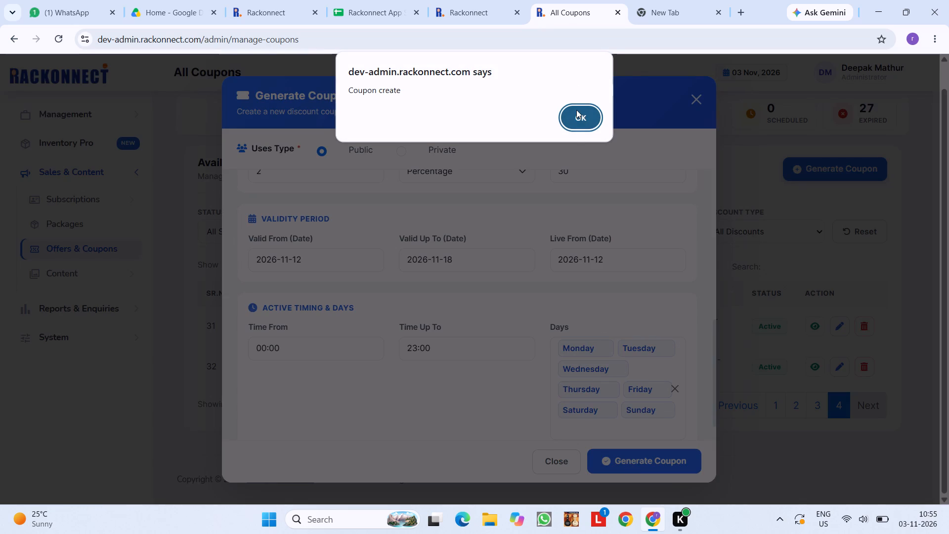
left_click(576, 110)
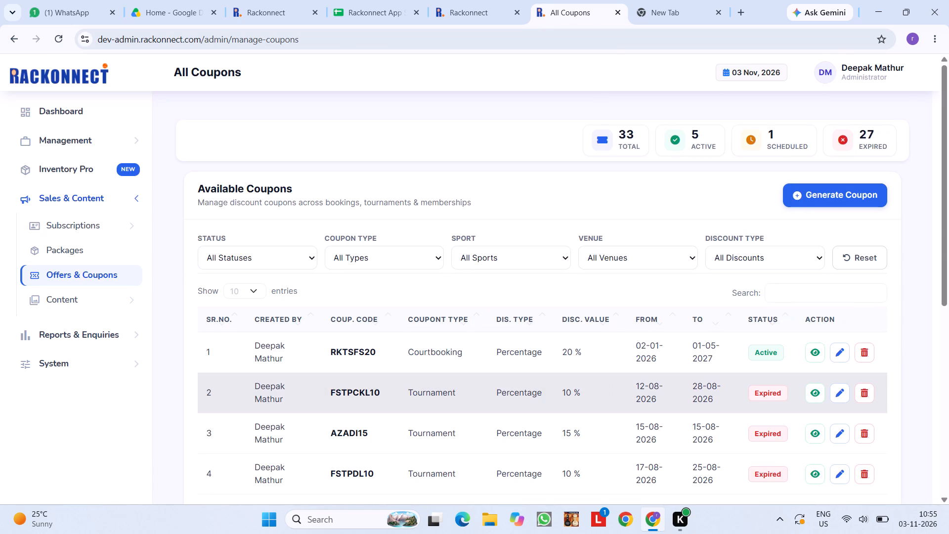
Examine the full details of coupons USE30, SAVE20 and USE20 on the last page of the coupon list.
scroll(653, 387, "down", 6)
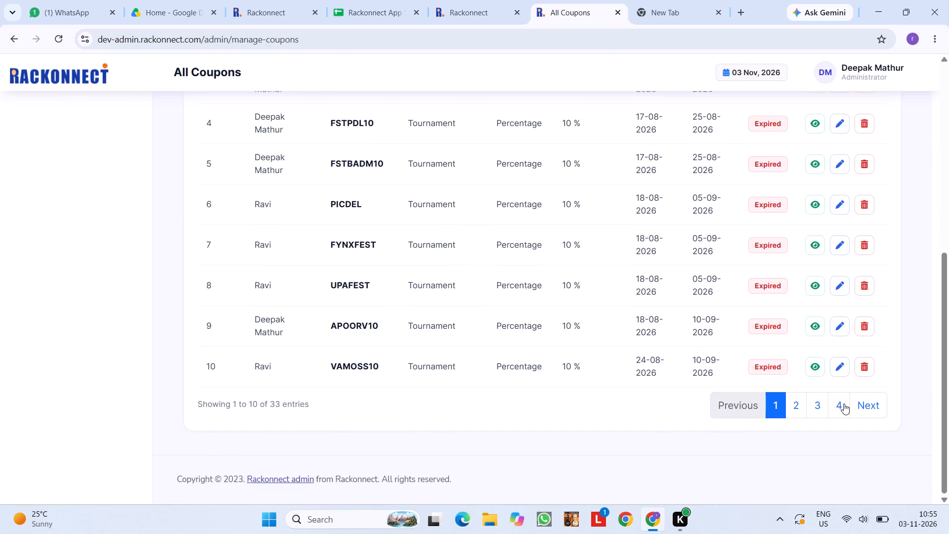
left_click(841, 405)
scroll(654, 251, "up", 1)
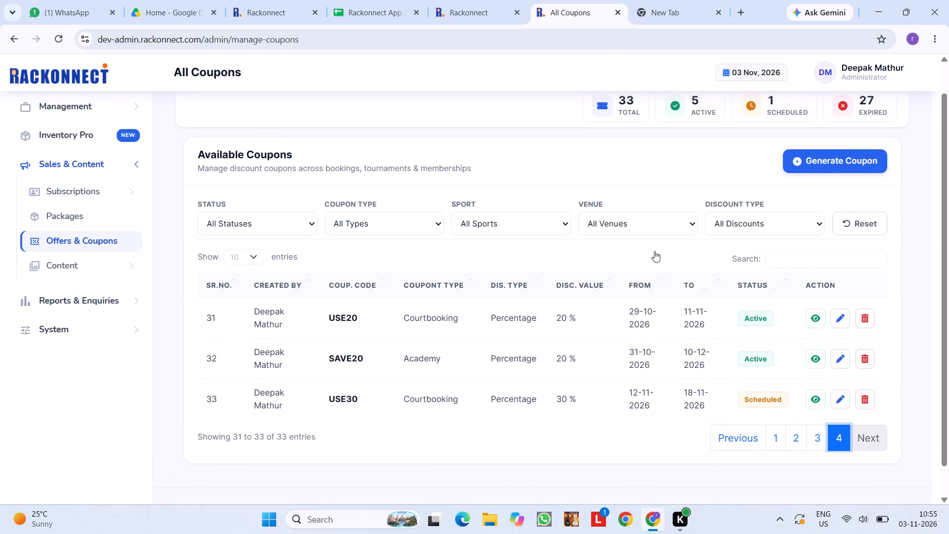
scroll(654, 251, "up", 1)
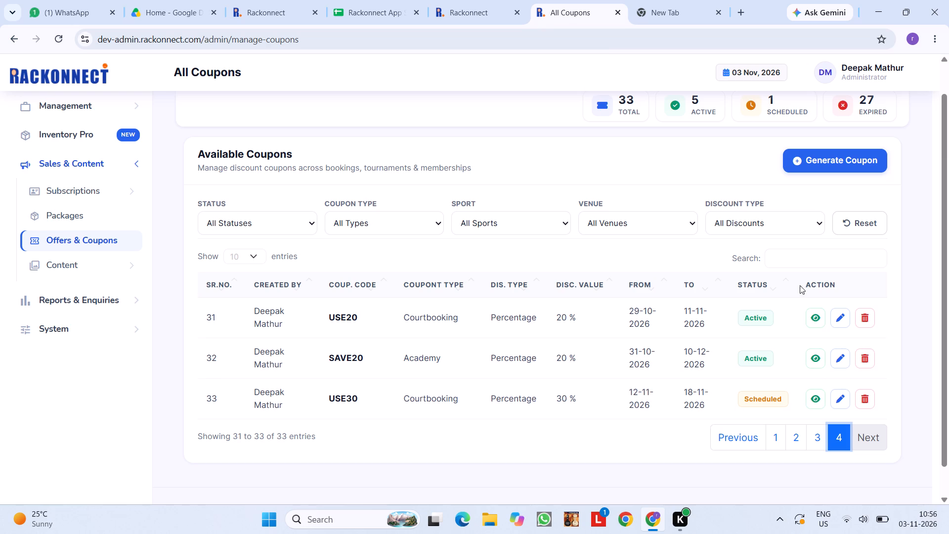
left_click(806, 398)
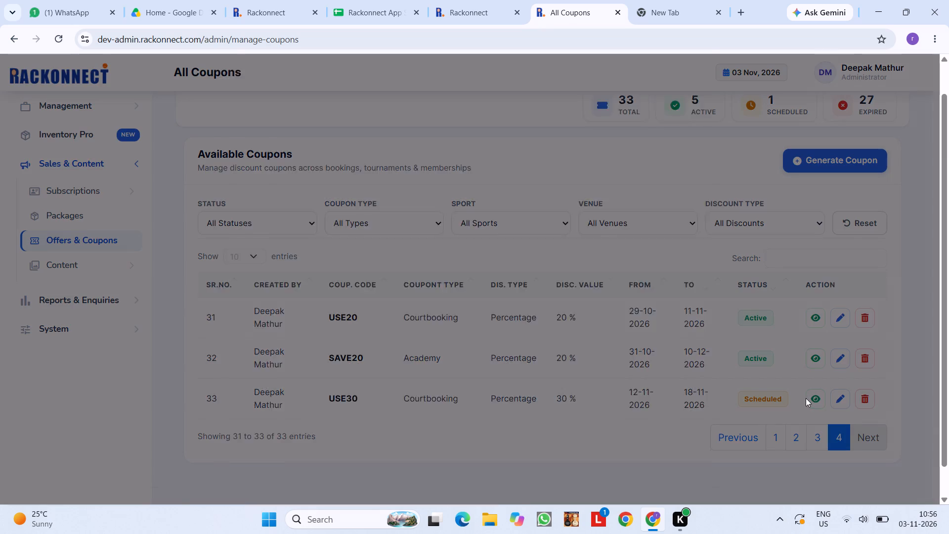
left_click(803, 296)
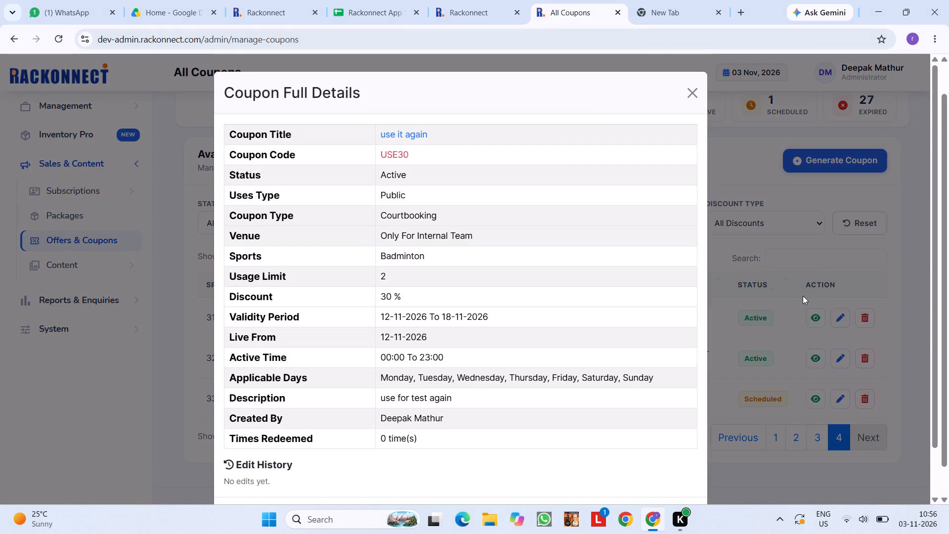
left_click(819, 361)
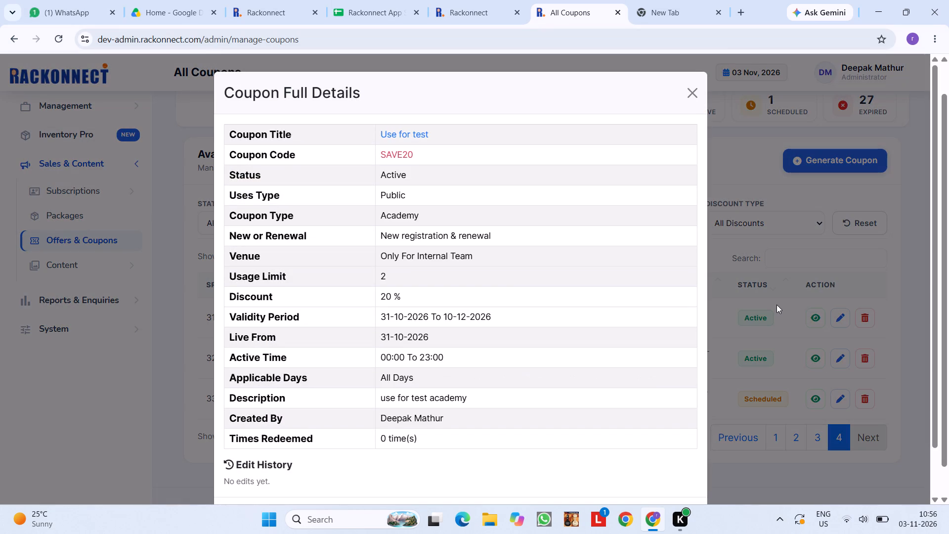
left_click(776, 305)
left_click(811, 316)
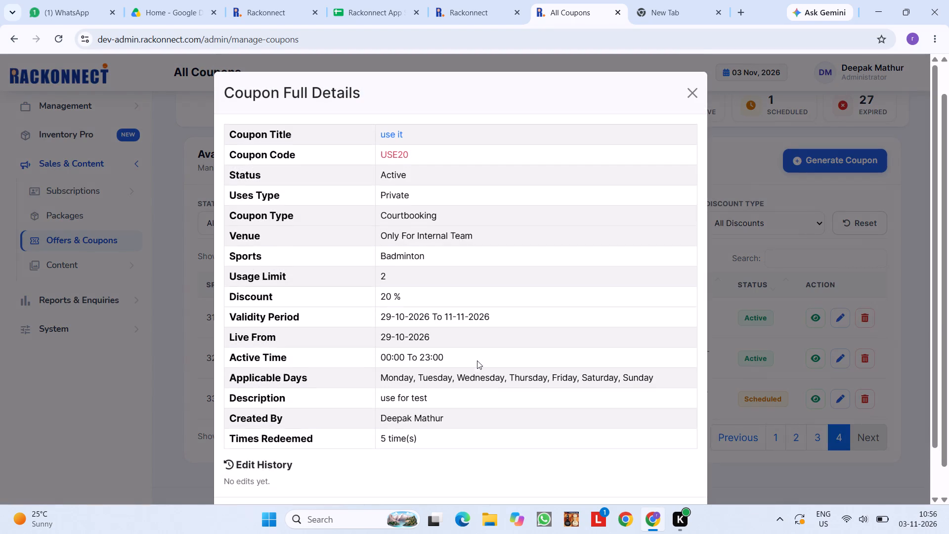
scroll(436, 329, "down", 4)
left_click(678, 342)
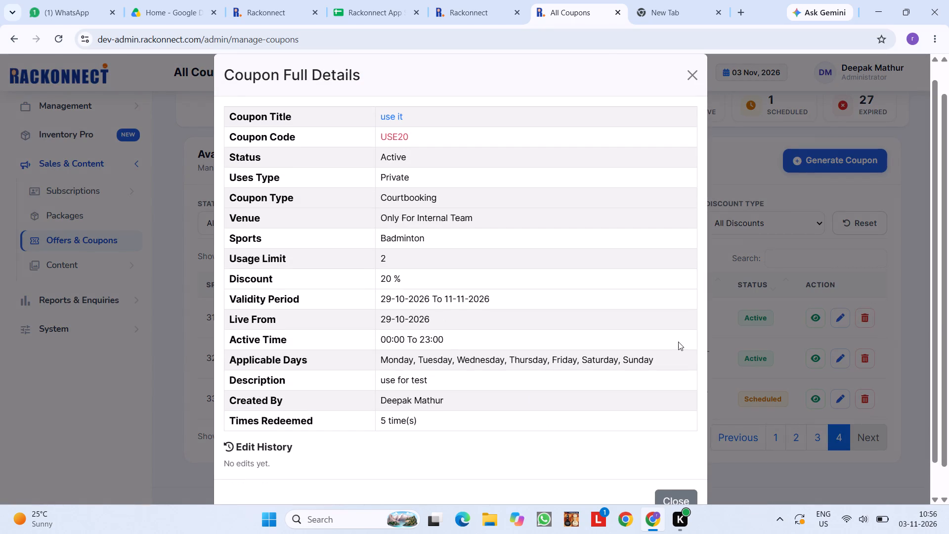
left_click(768, 343)
Change coupon USE20's uses type to Public and save the update.
left_click(840, 319)
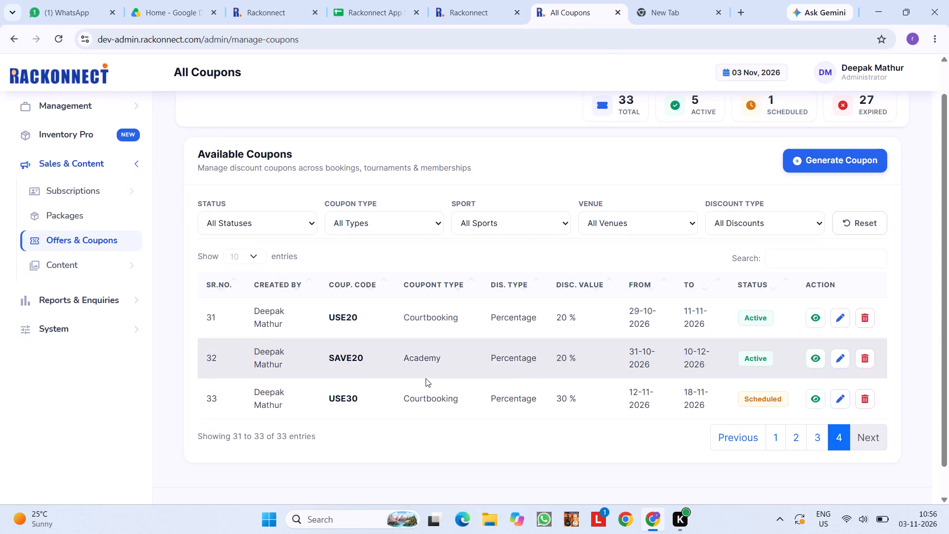
left_click(325, 151)
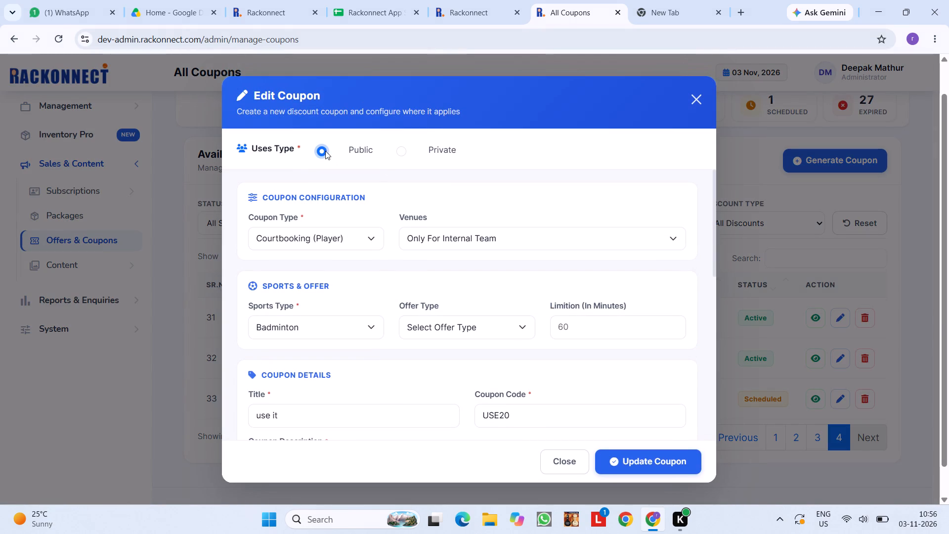
left_click(650, 463)
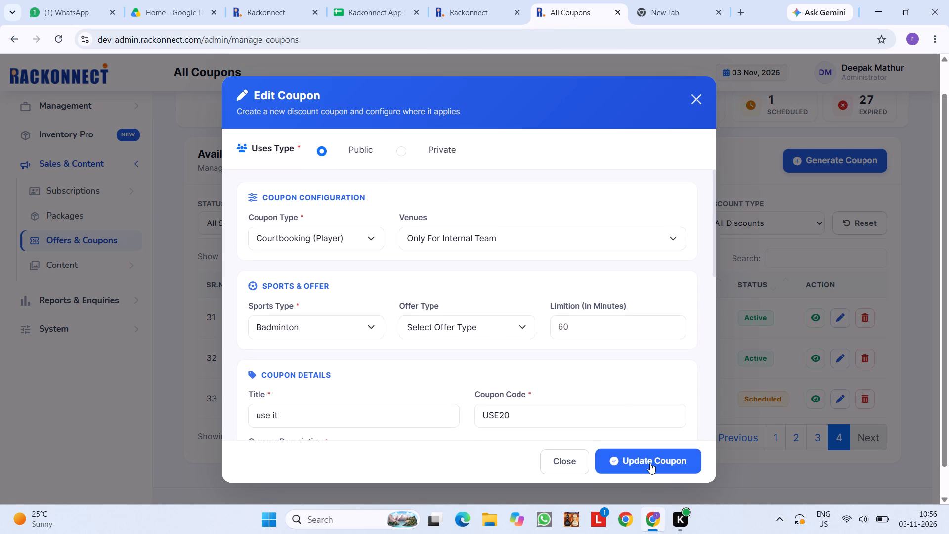
left_click(586, 113)
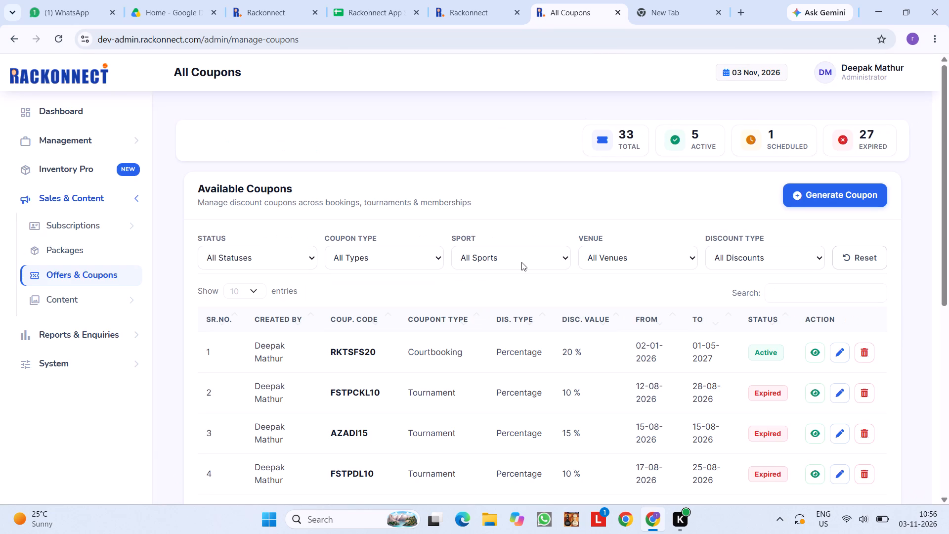
Bring up coupon USE20 on page 4 of the coupon list.
scroll(521, 262, "up", 2)
scroll(521, 262, "down", 8)
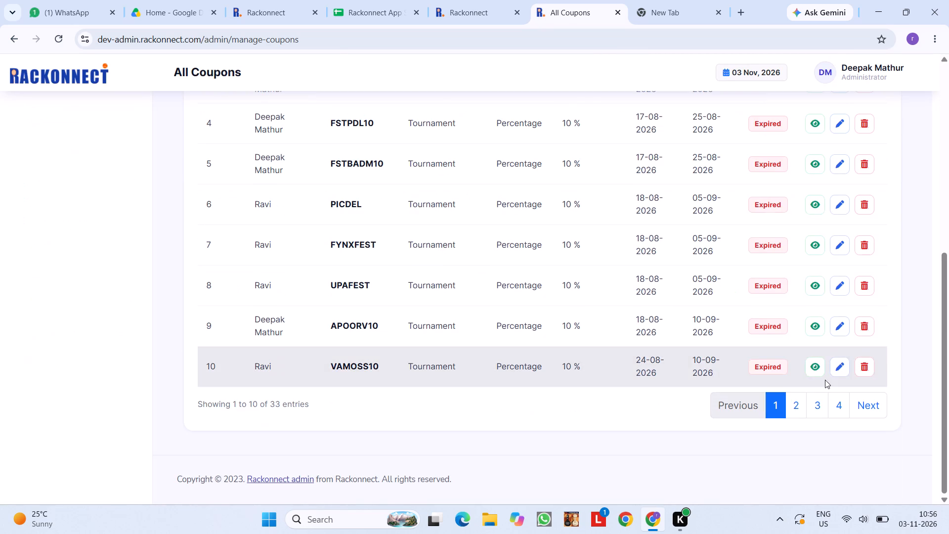
left_click(837, 408)
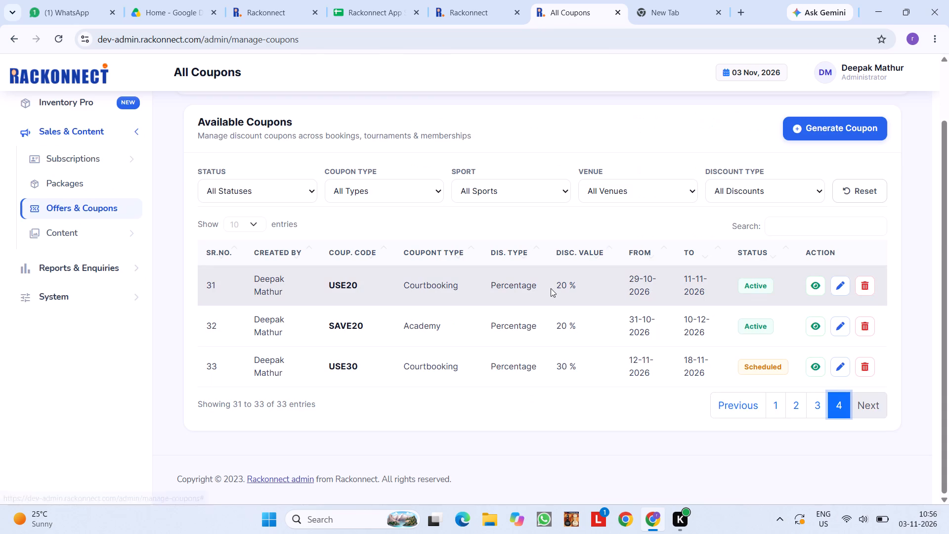
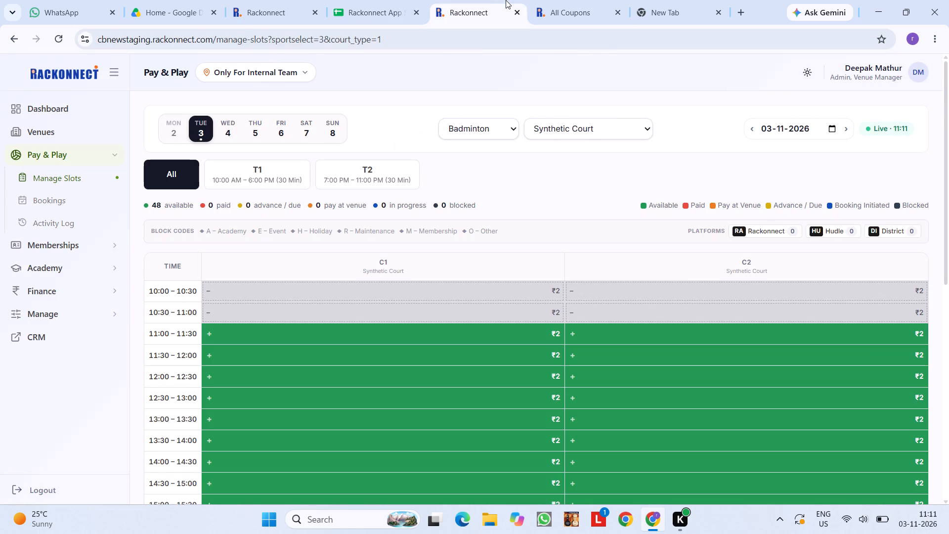
Go back to the Rackonnect-App_Bugs sheet in the Rackonnect App Sheet Replacement spreadsheet.
left_click(547, 0)
left_click(299, 0)
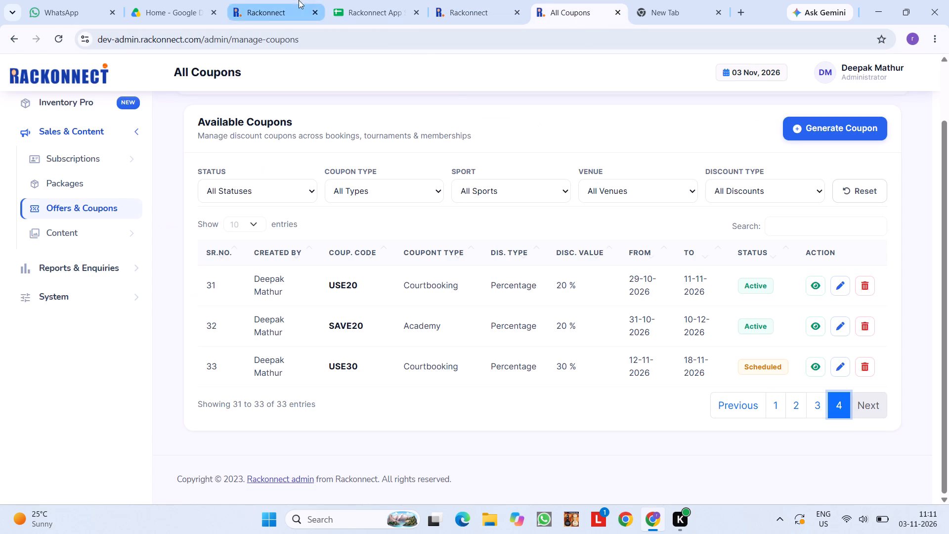
left_click(238, 0)
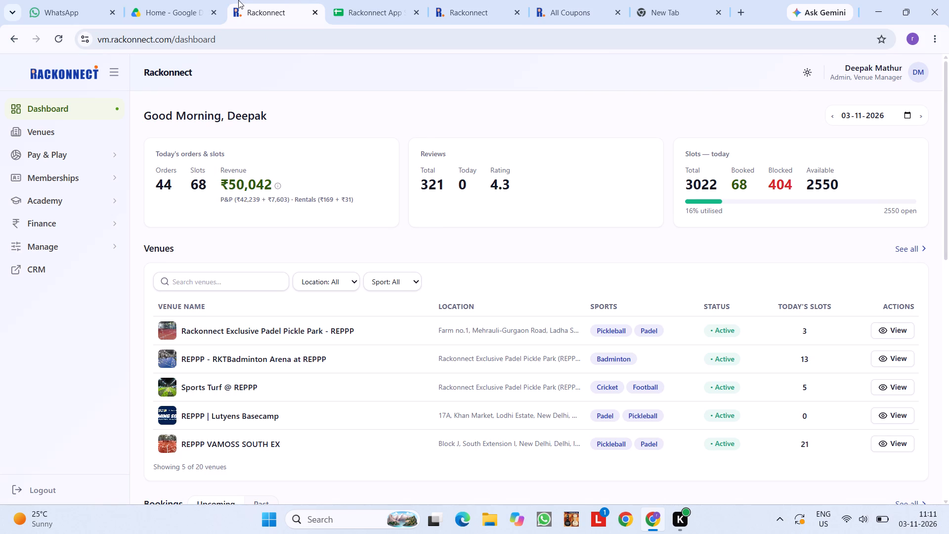
left_click(364, 0)
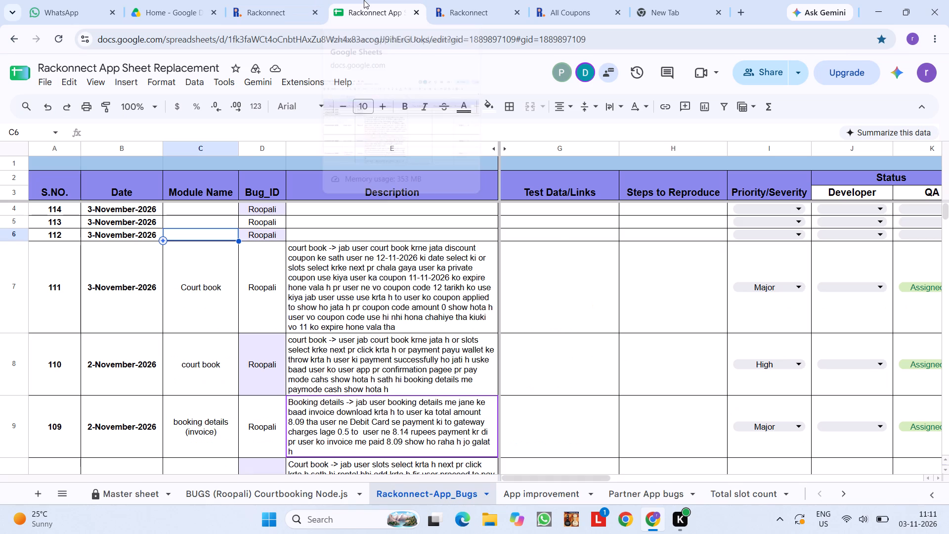
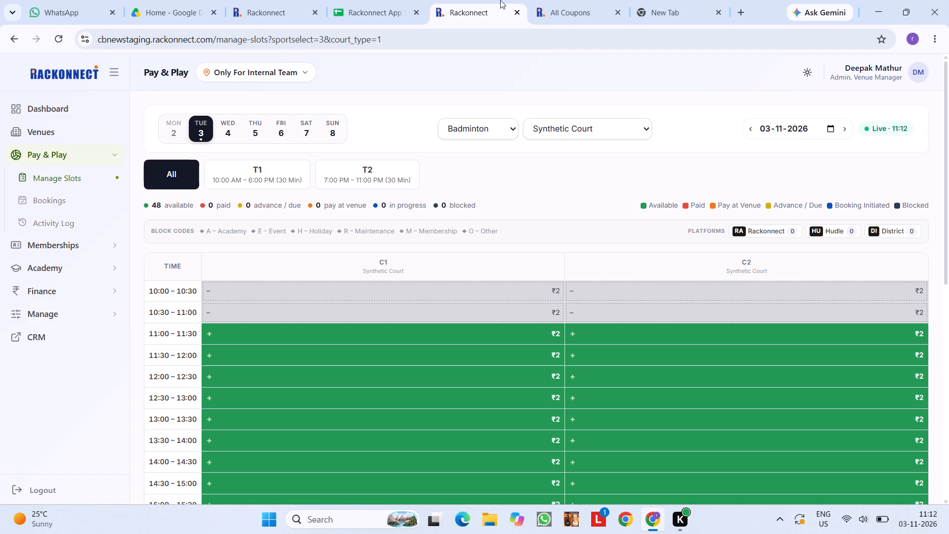
Switch to the Rackonnect-App_Bugs sheet and look through the recently logged bugs.
left_click(389, 0)
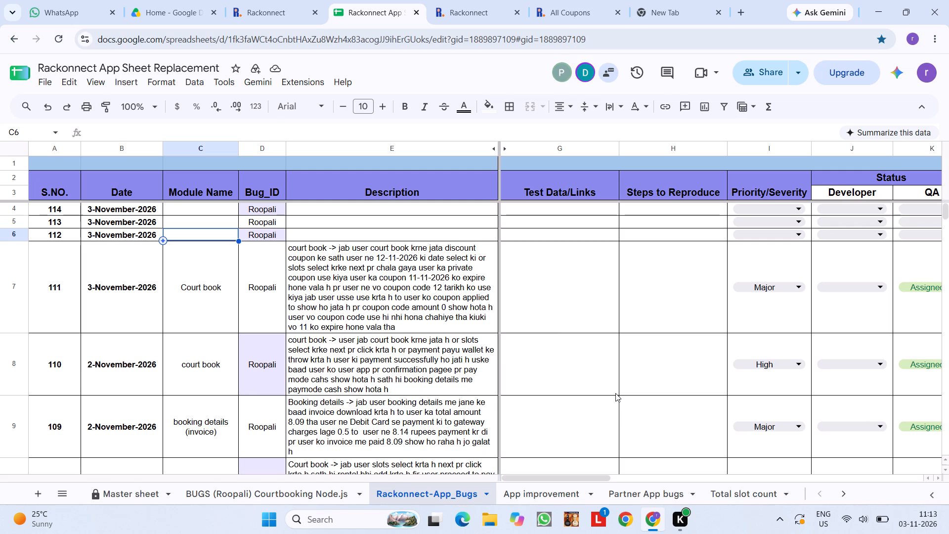
scroll(686, 422, "down", 1)
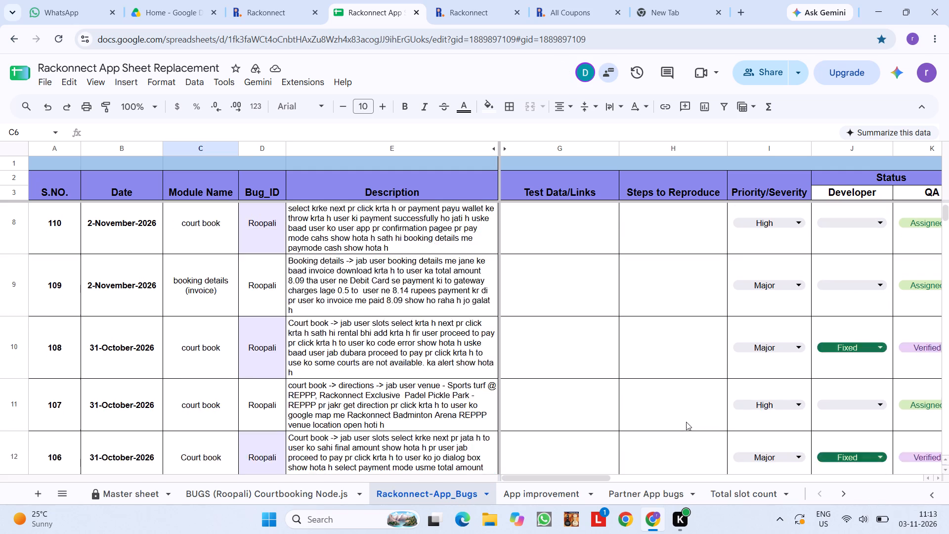
scroll(686, 422, "down", 1)
Find and open Notepad with the work update notes.
left_click(323, 518)
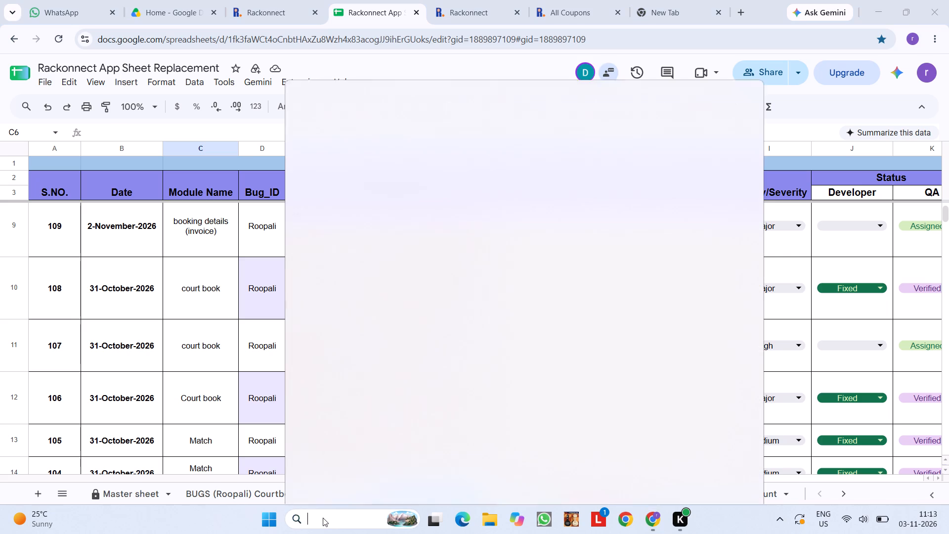
type("verif")
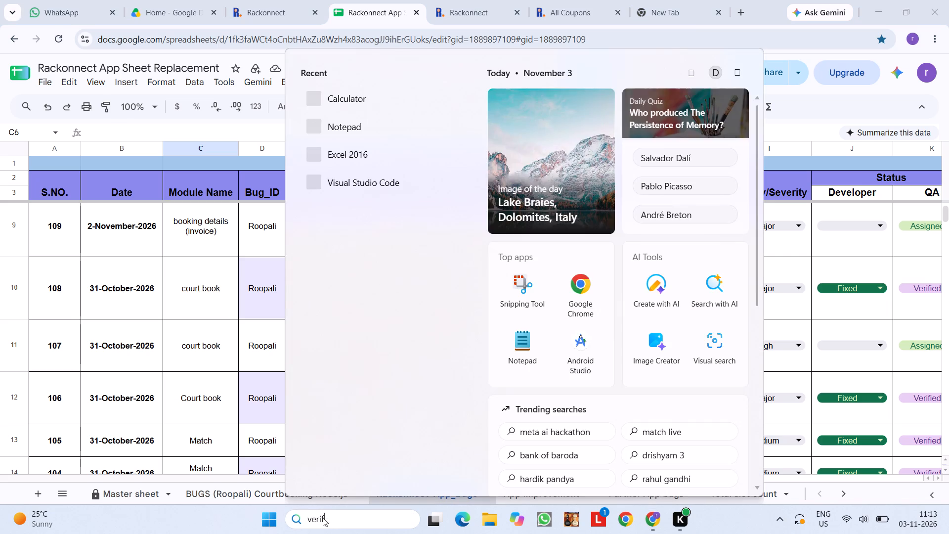
key("BackSpace")
key("BackSpace")
key("BackSpace")
key("BackSpace")
key("BackSpace")
key("BackSpace")
type("not")
key("Return")
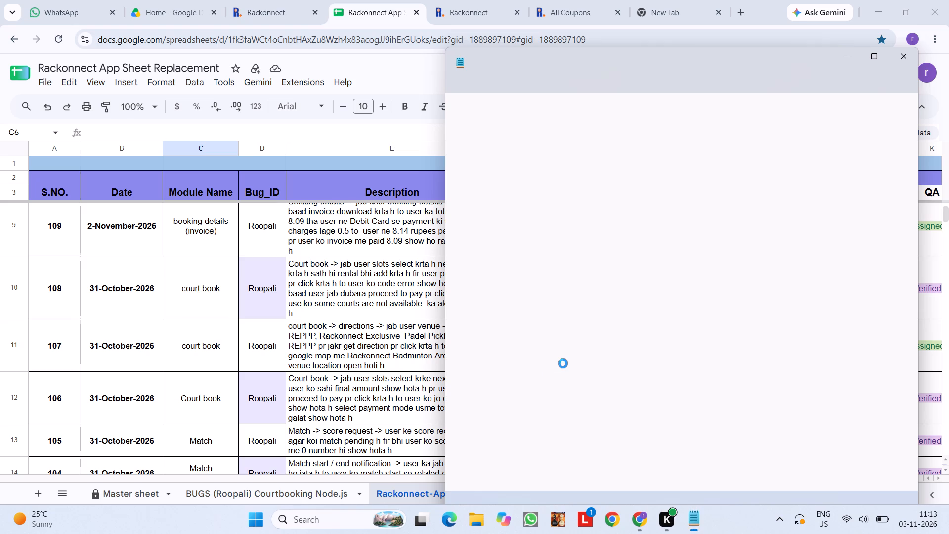
Copy the 02-10-2026 work update from its date through "bug logged in Rackonnect sheet related too" and paste it at the end of the notes.
scroll(563, 363, "down", 1)
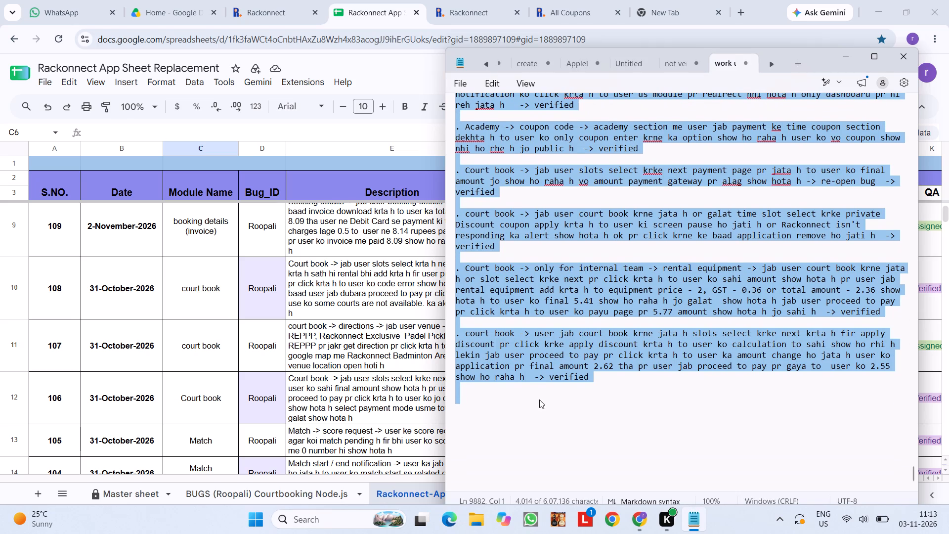
left_click(539, 400)
scroll(539, 400, "down", 4)
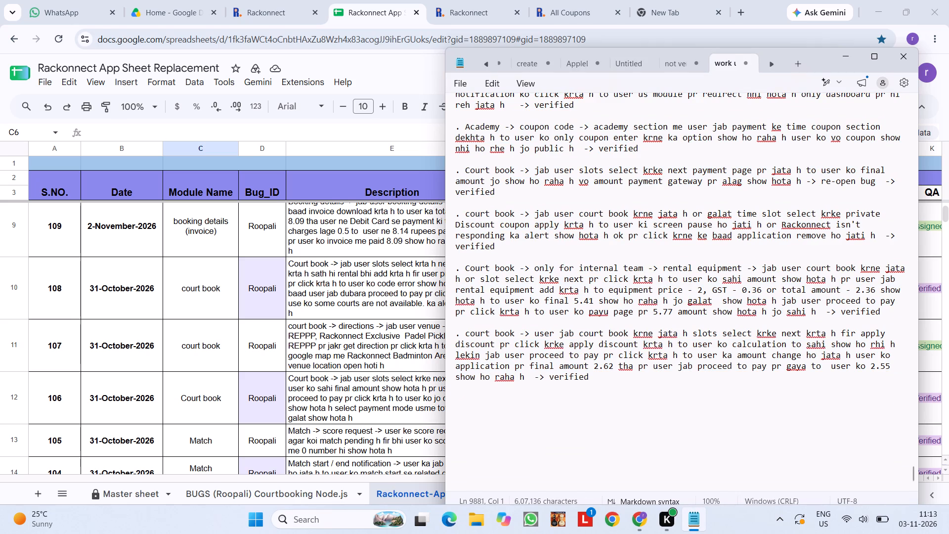
scroll(539, 400, "up", 4)
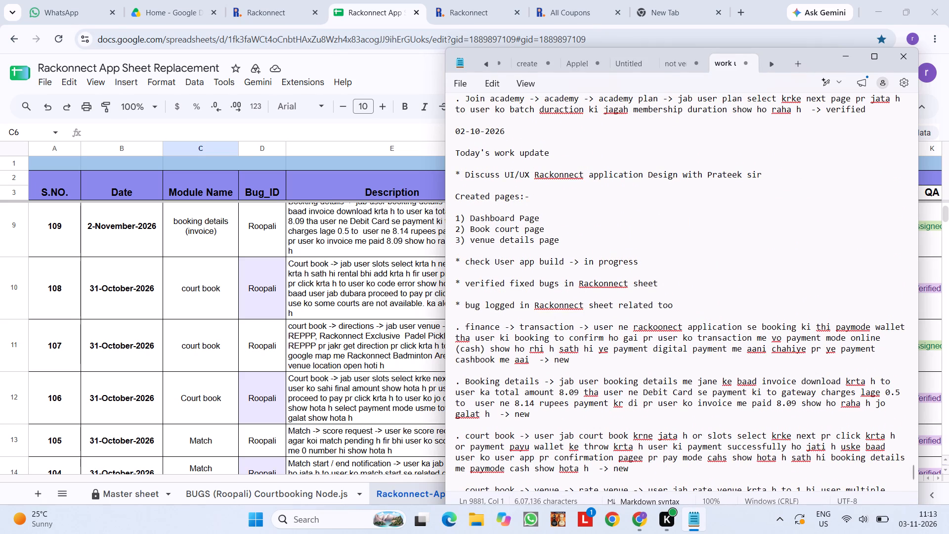
left_click_drag(451, 130, 456, 306)
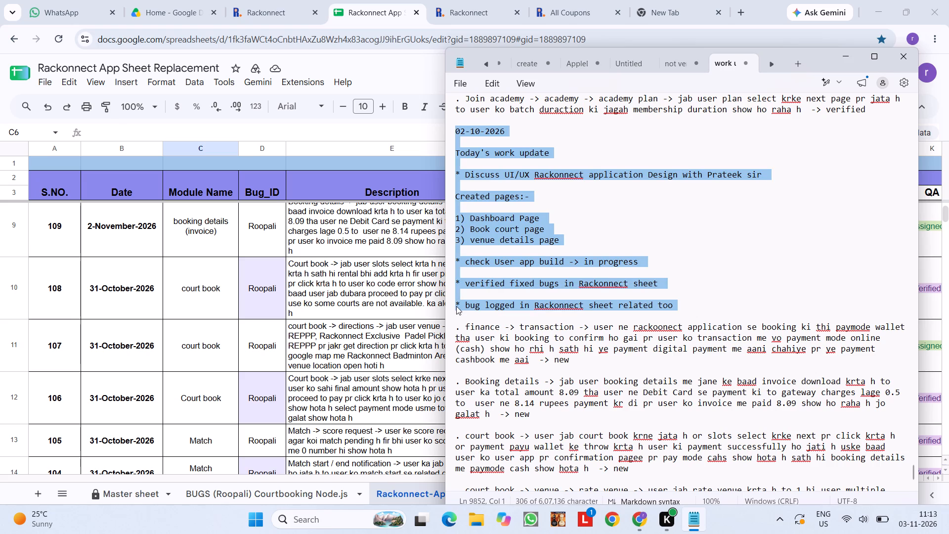
key("ctrl+c")
key("ctrl+c")
key("ctrl+c")
key("ctrl+c")
key("ctrl+c")
key("ctrl+c")
key("ctrl+c")
key("ctrl+c")
key("ctrl+c")
key("ctrl+c")
left_click(490, 383)
scroll(490, 383, "down", 16)
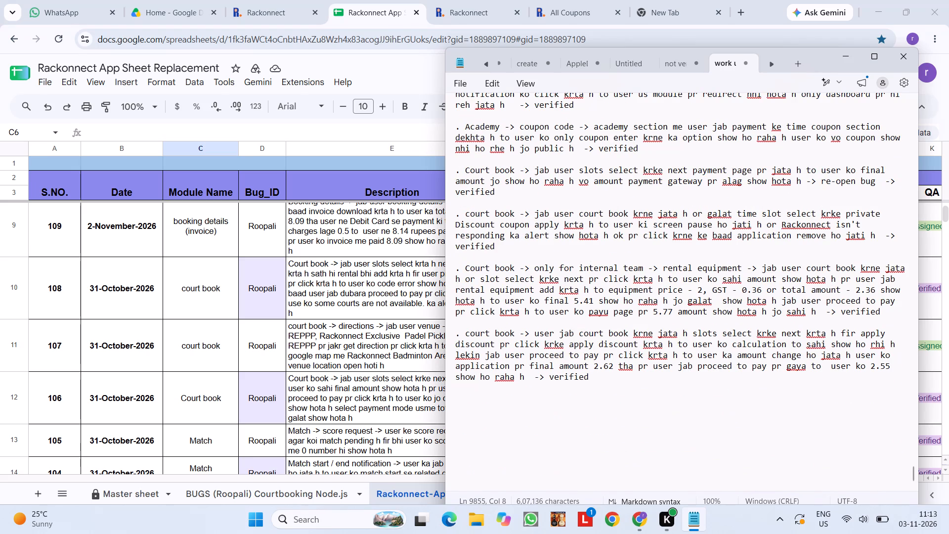
left_click(484, 400)
key("ctrl+v")
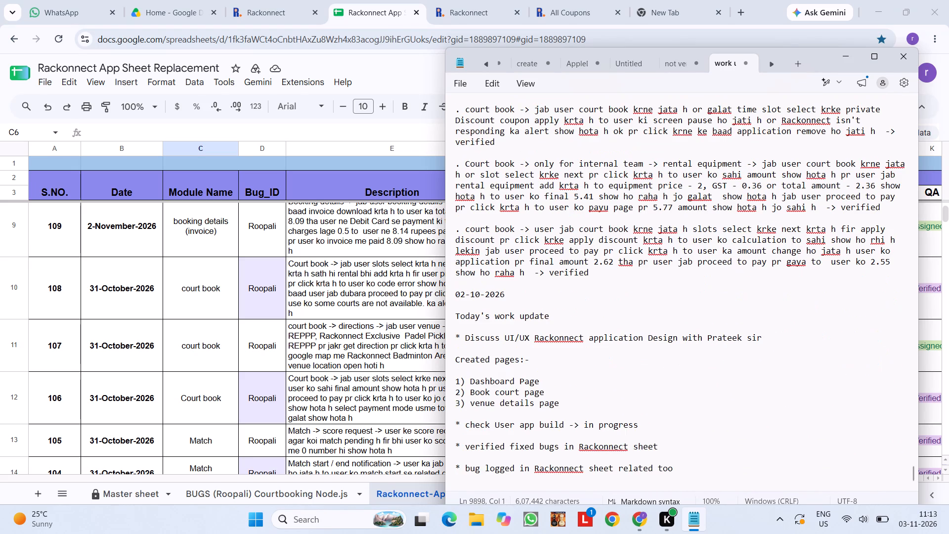
Change the pasted work update's date to 03-10-2026.
left_click(467, 302)
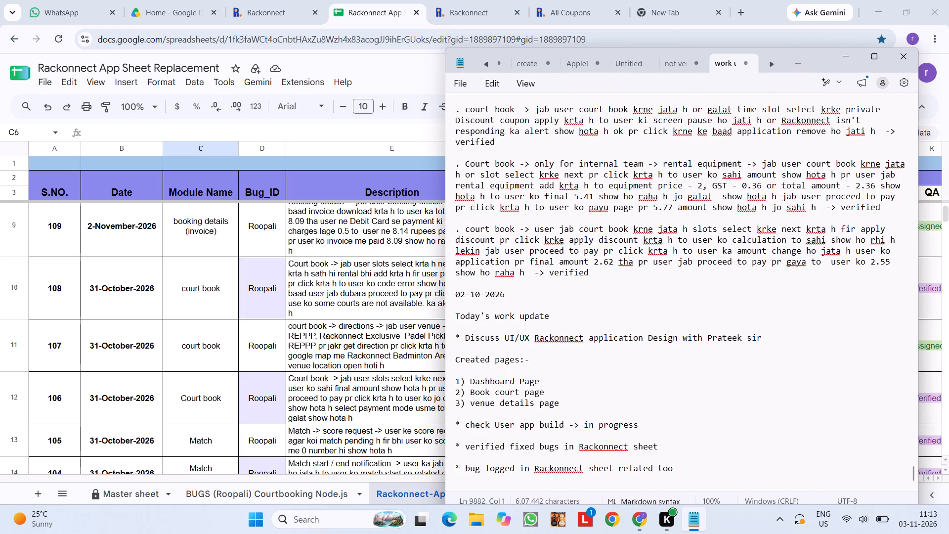
left_click(465, 294)
key("BackSpace")
key("3")
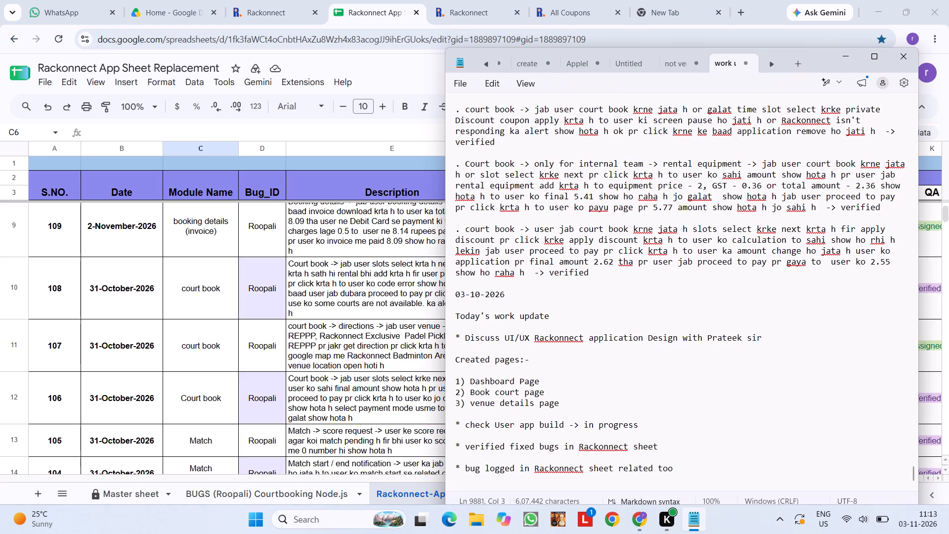
Delete the UI/UX design discussion line and the whole Created pages list from the 03-10-2026 work update.
left_click(454, 339)
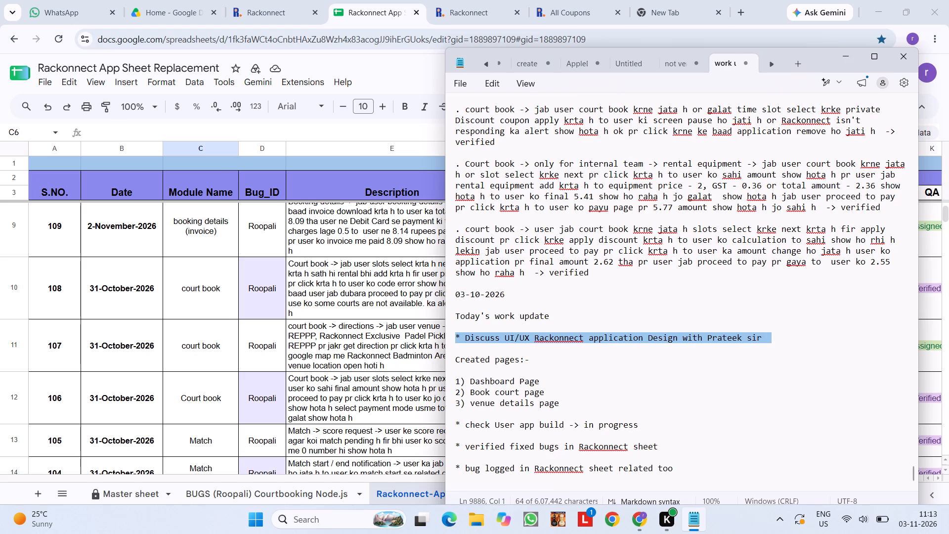
key("BackSpace")
key("BackSpace")
key("Delete")
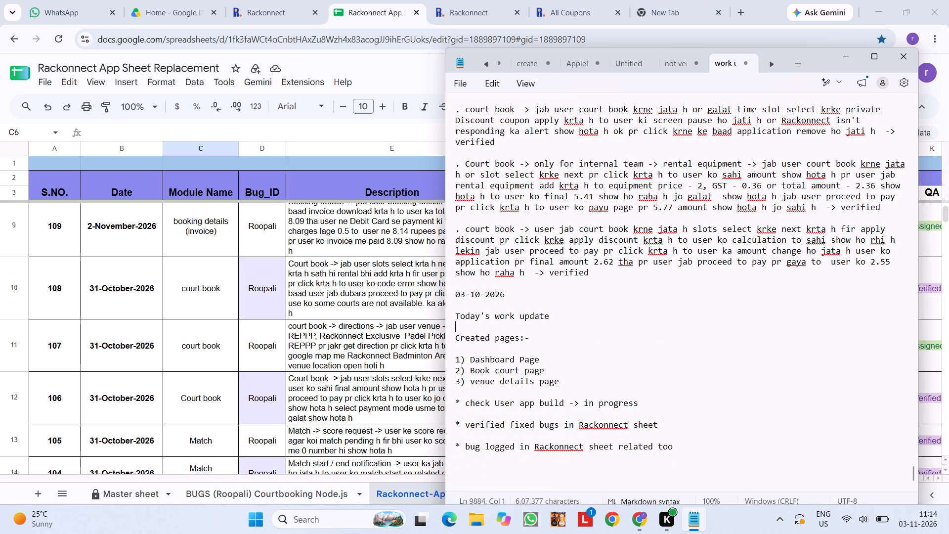
key("Delete")
key("Delete")
key("Delete")
key("Delete")
key("Delete")
key("Delete")
key("Delete")
key("Delete")
key("Delete")
key("Delete")
key("Delete")
key("Delete")
key("Delete")
key("Delete")
key("Delete")
key("Delete")
key("Delete")
key("Delete")
key("Delete")
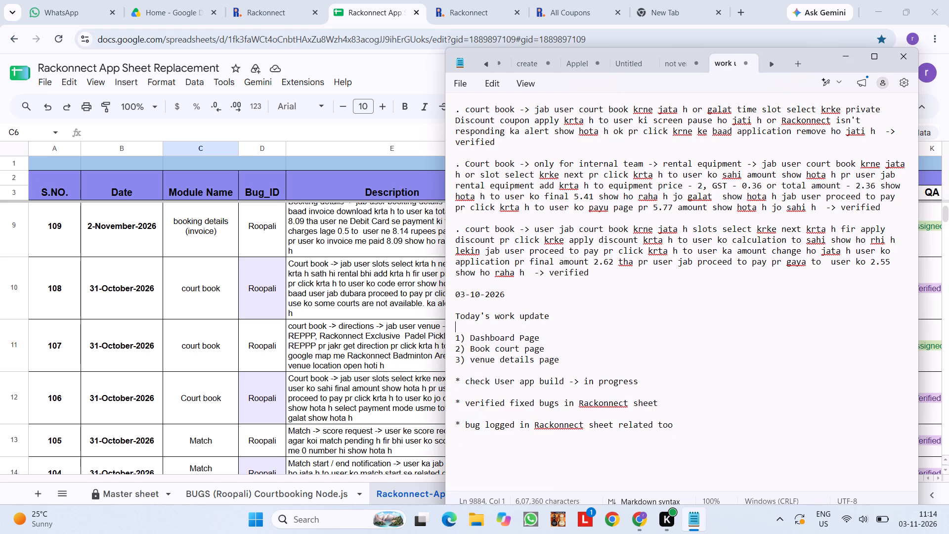
key("Delete")
key("Delete")
key("Delete")
key("Delete")
key("Delete")
key("Delete")
key("Delete")
key("Delete")
key("Delete")
key("Delete")
key("Delete")
key("Delete")
key("Delete")
key("Delete")
key("Delete")
key("Delete")
key("Delete")
key("Delete")
key("Delete")
key("Delete")
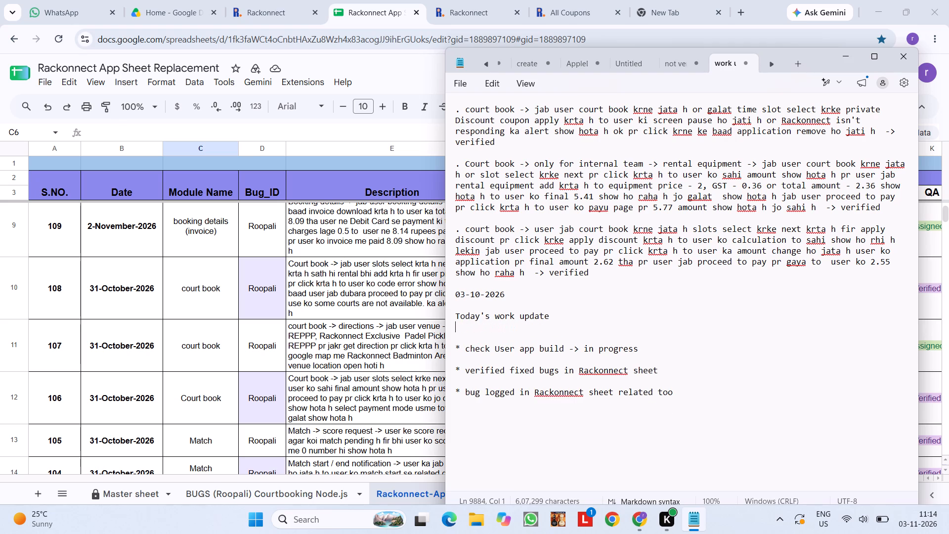
key("Delete")
key("Delete")
key("Return")
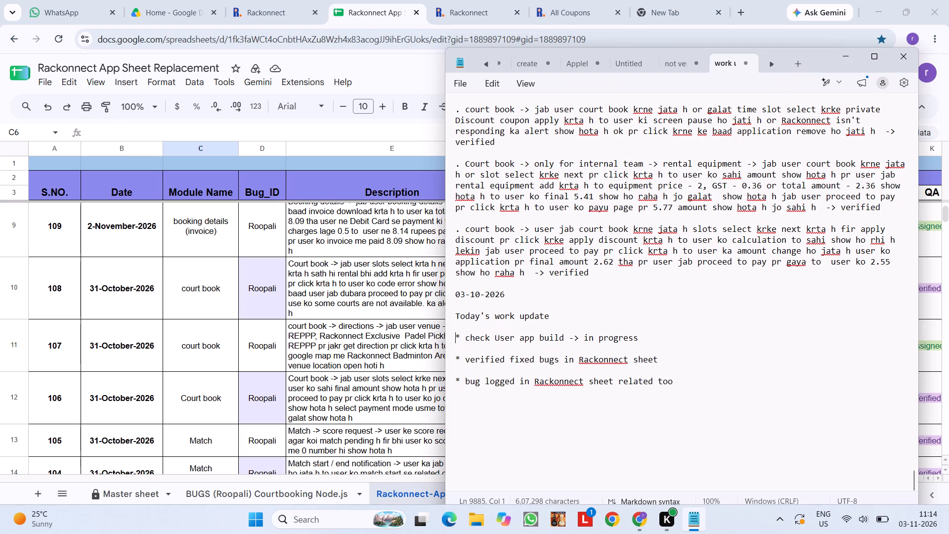
Start a "." bullet below the "bug logged in Rackonnect sheet related too" line of the 03-10-2026 update.
left_click(529, 406)
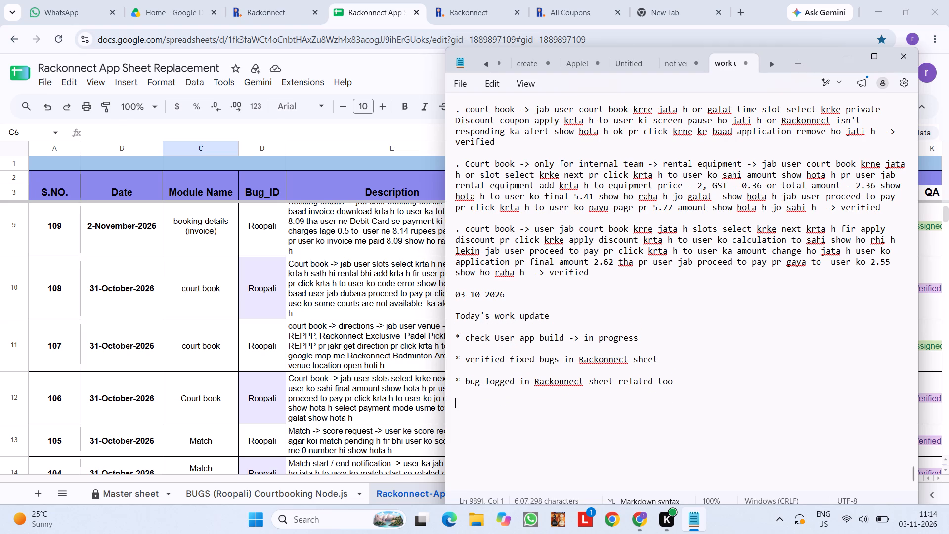
key("Right")
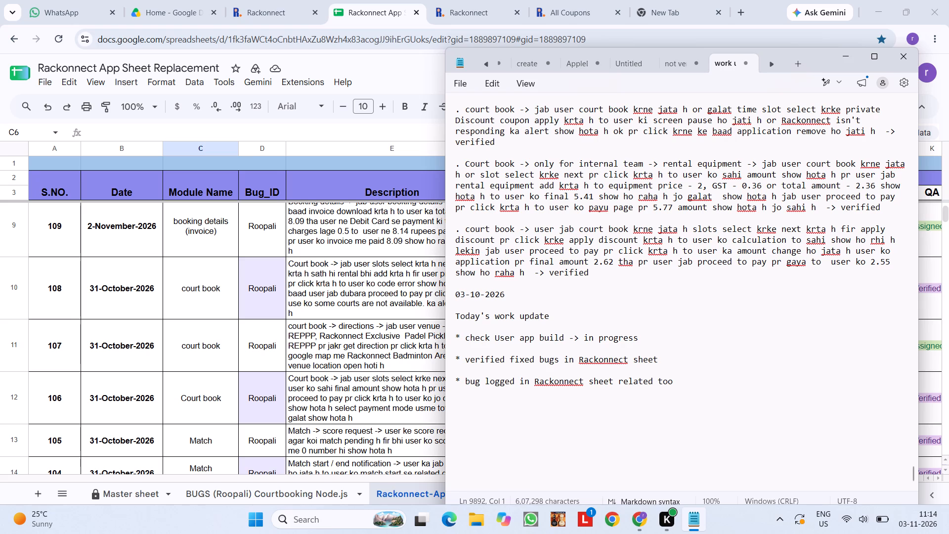
key("Up")
key("Up")
key("Down")
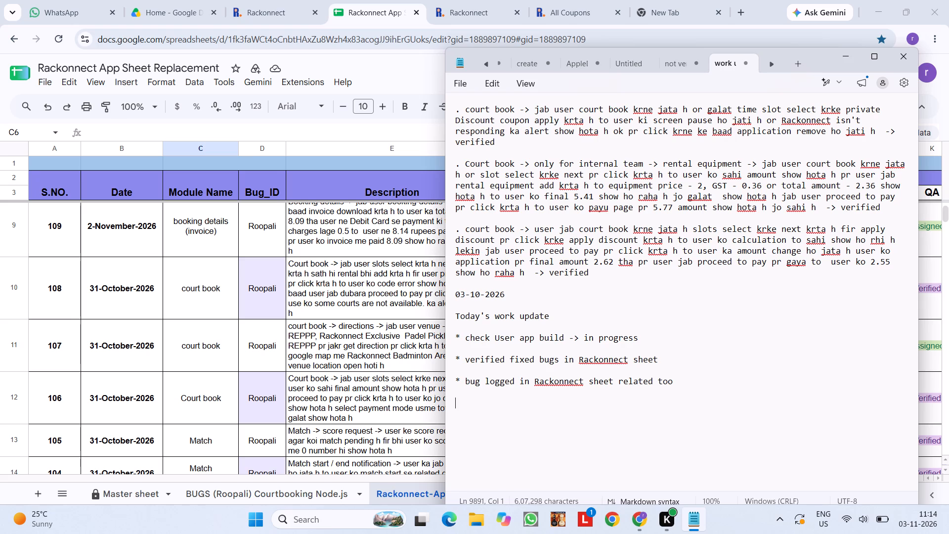
type(".")
key("space")
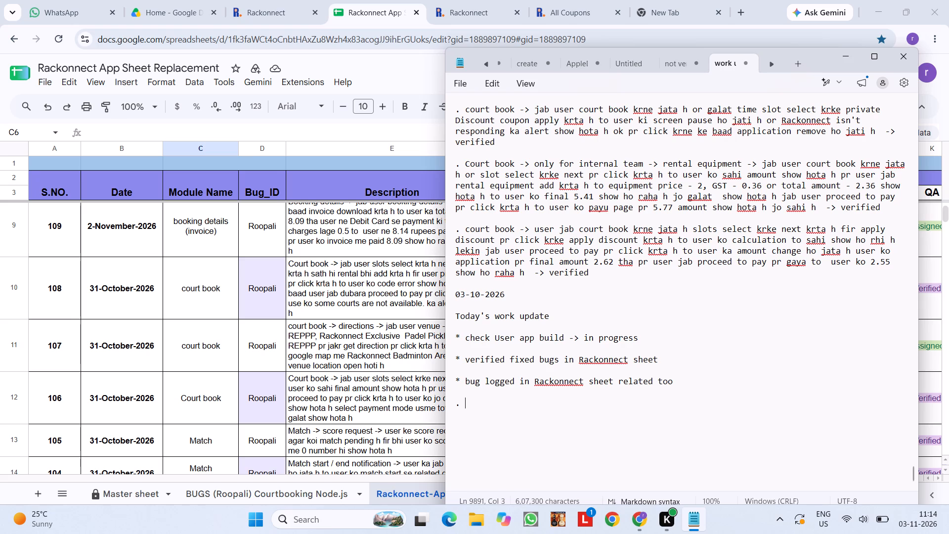
scroll(469, 408, "down", 5)
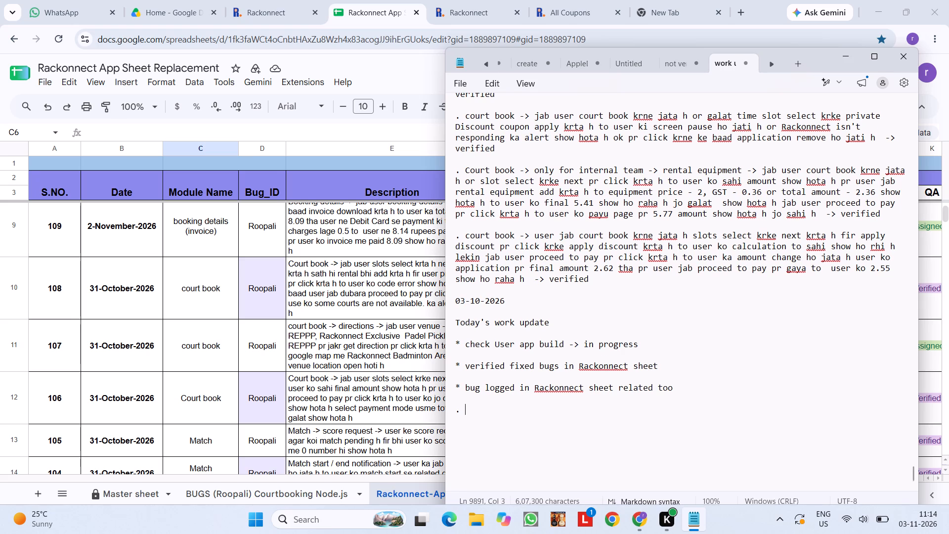
scroll(484, 367, "down", 2)
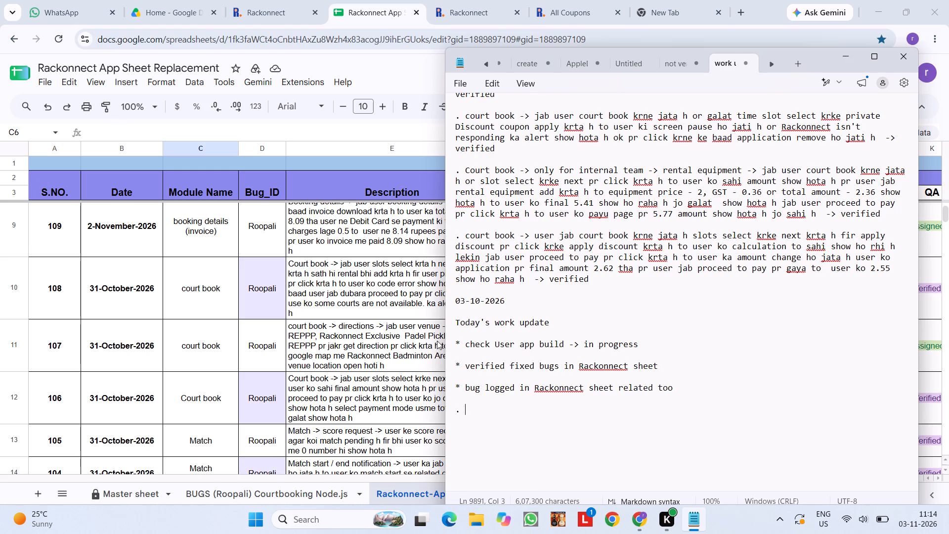
Switch to the Rackonnect-App_Bugs sheet and set the QA status of bug 95 (Matches) to Verified.
left_click(437, 341)
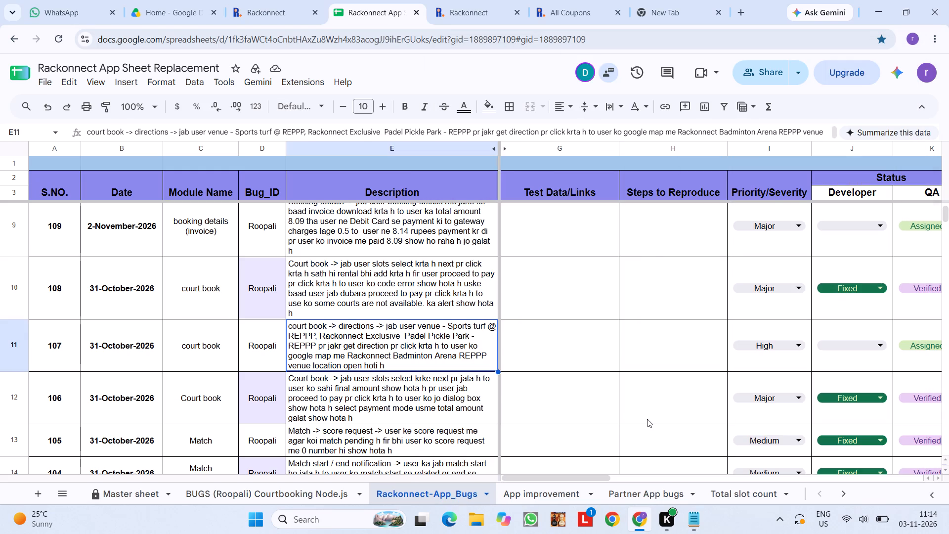
scroll(647, 419, "down", 4)
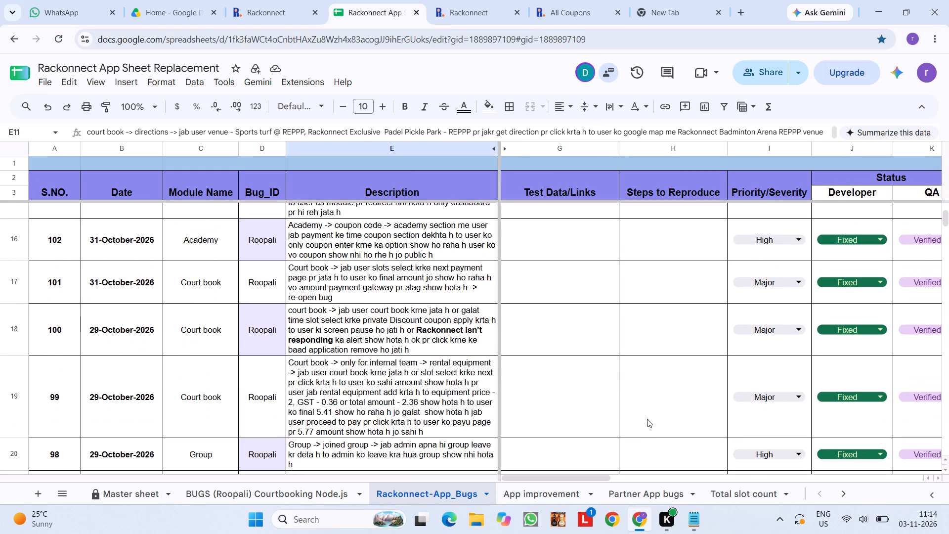
scroll(647, 419, "down", 2)
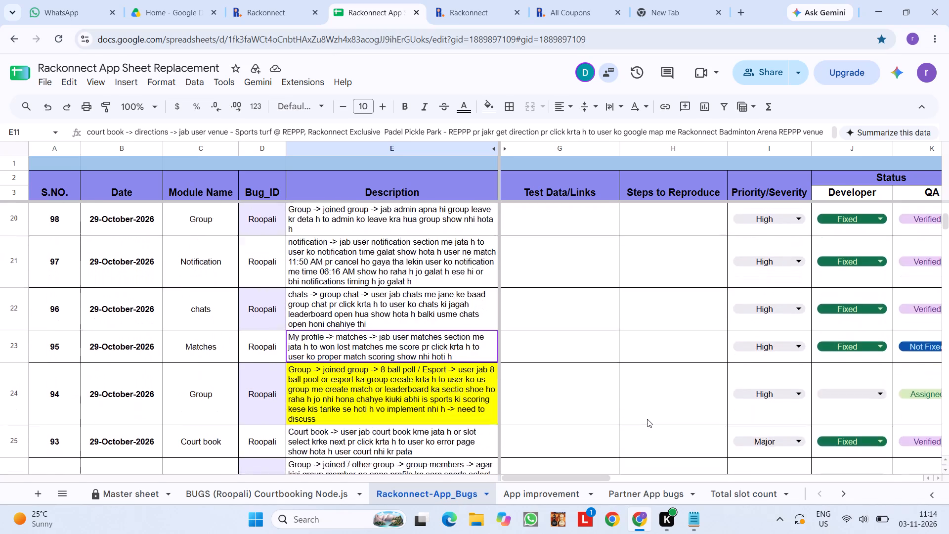
scroll(647, 419, "down", 1)
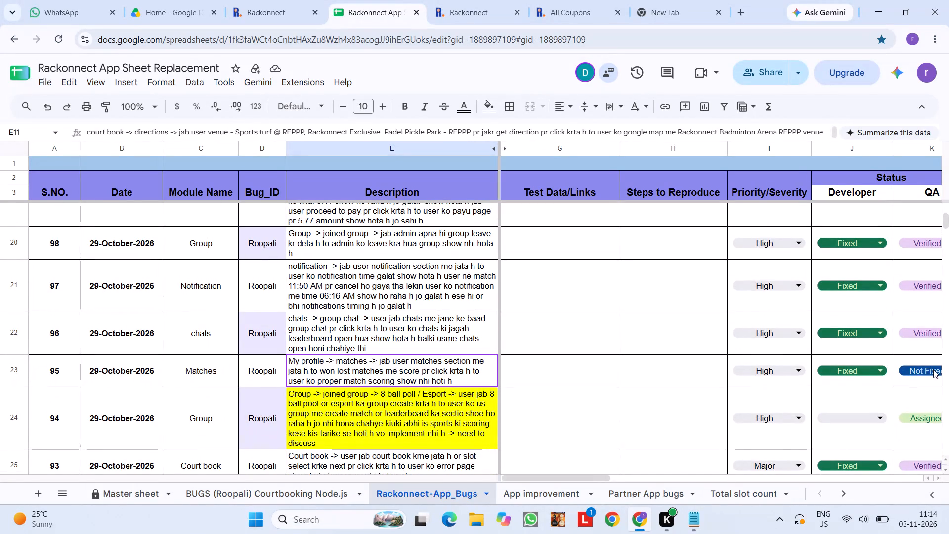
left_click(933, 369)
scroll(931, 428, "down", 3)
left_click(884, 451)
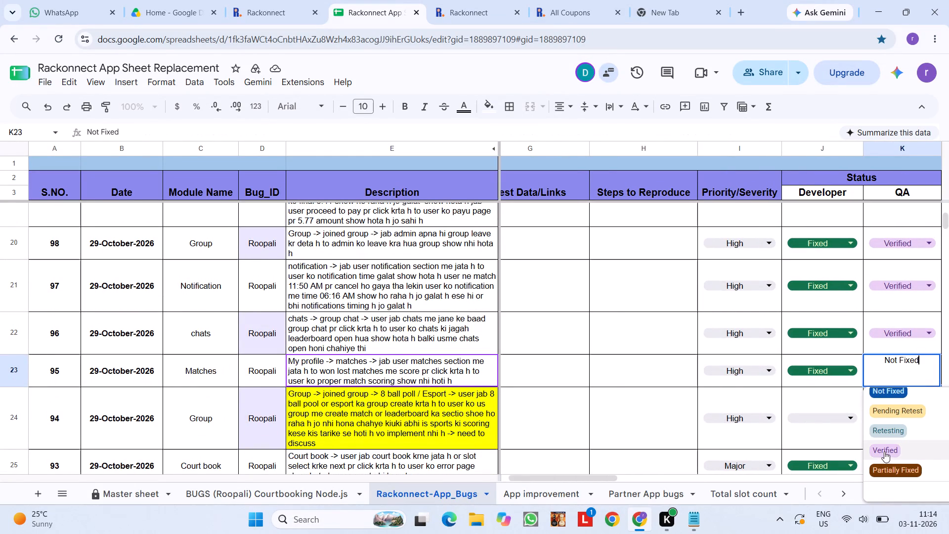
Copy bug 95's description into the Notepad bullet, append "-> verified", and start another "." bullet below it.
left_click(455, 373)
key("ctrl+c")
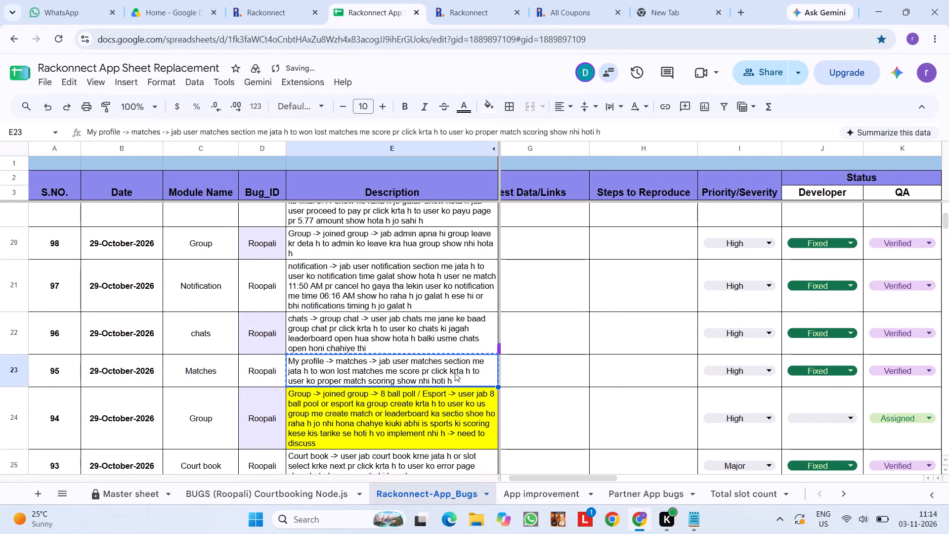
key("alt+Tab")
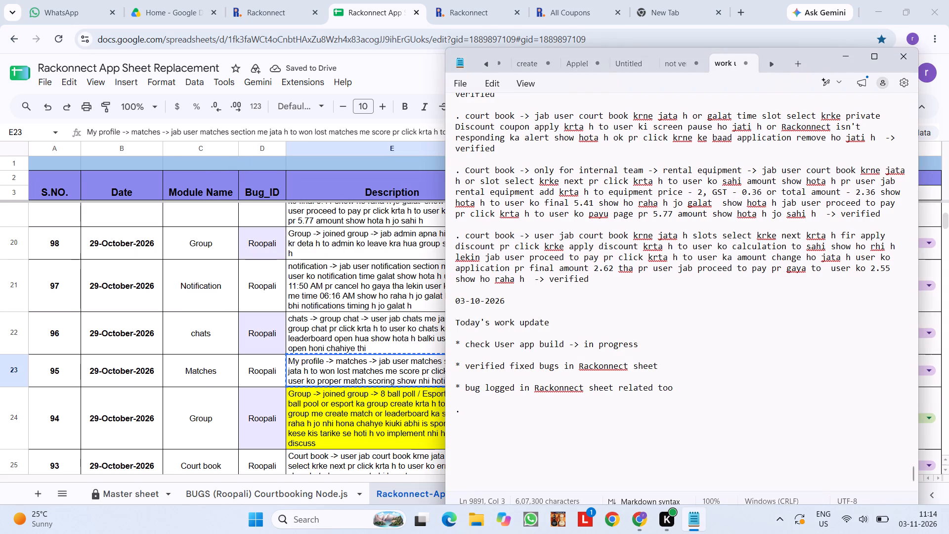
key("ctrl+v")
key("space")
type("-> verified")
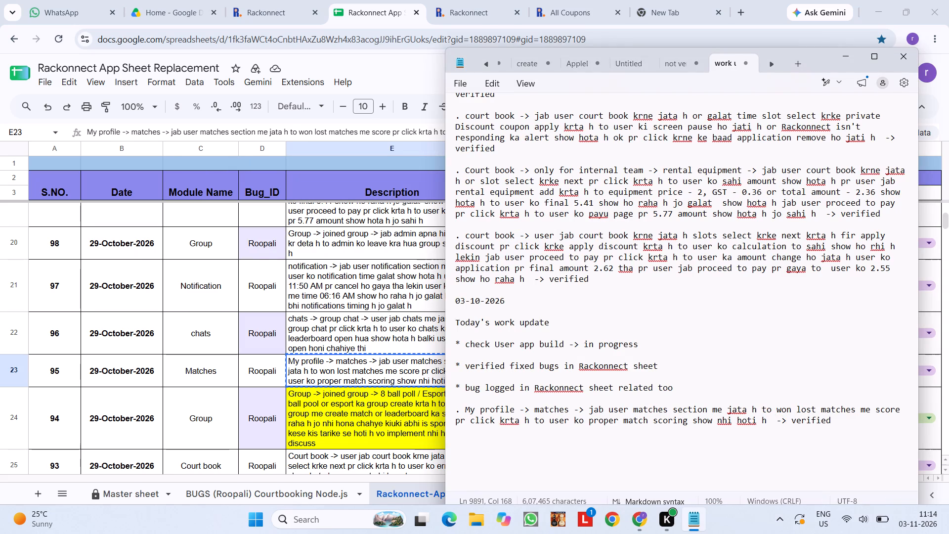
key("Return")
key("Return")
type(".")
key("space")
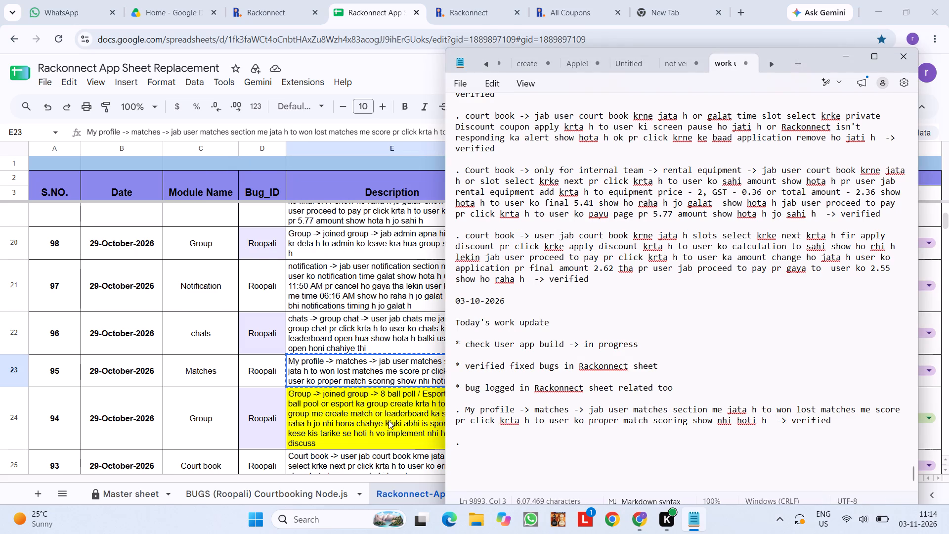
Return to the Rackonnect-App_Bugs sheet and select the empty Description cell of bug 112.
left_click(378, 333)
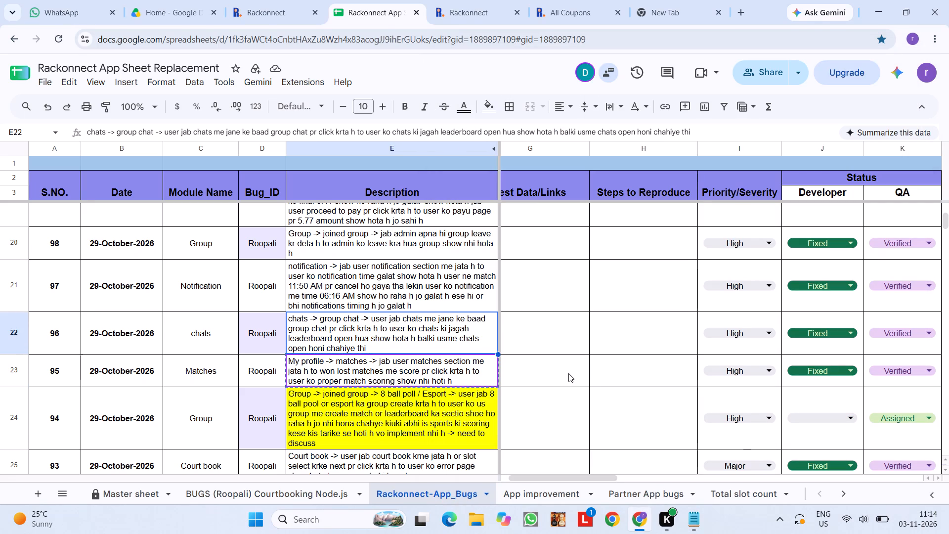
left_click(655, 377)
scroll(655, 377, "down", 2)
scroll(655, 377, "up", 15)
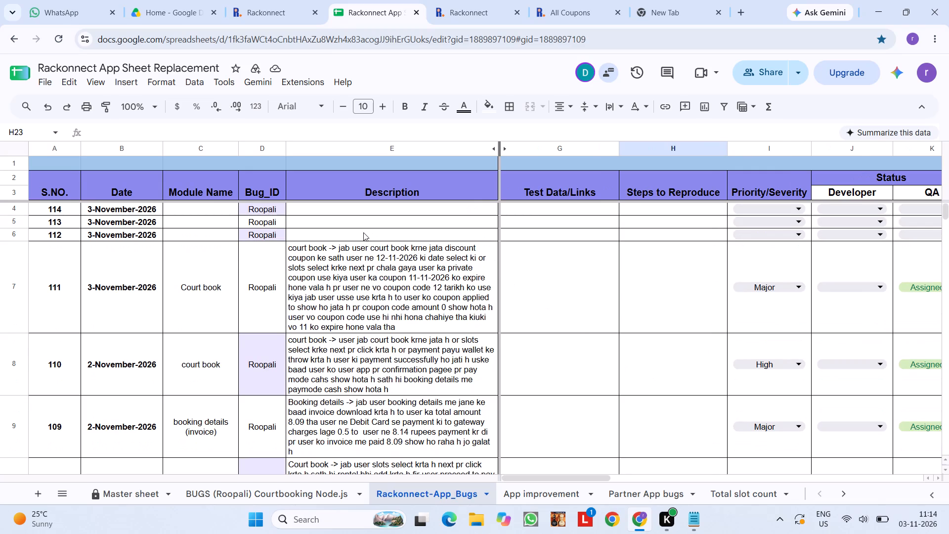
left_click(363, 233)
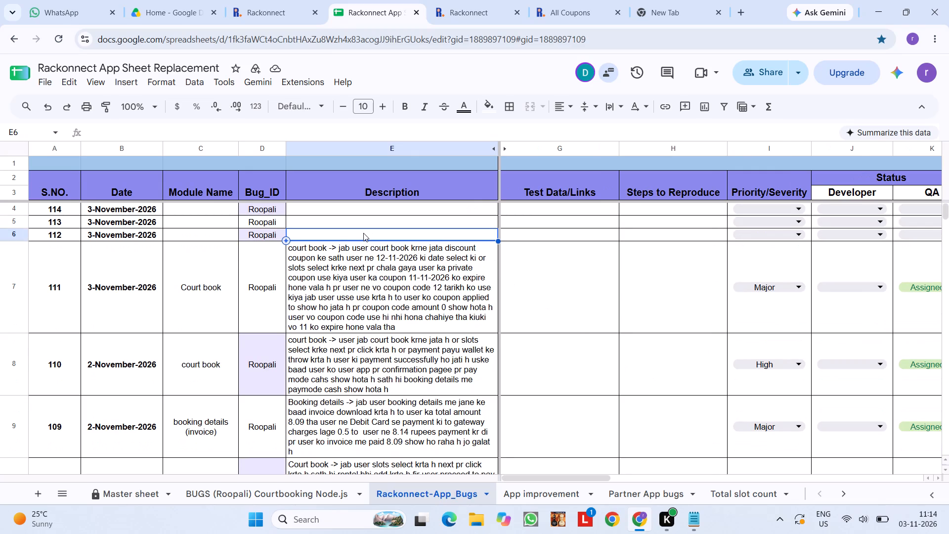
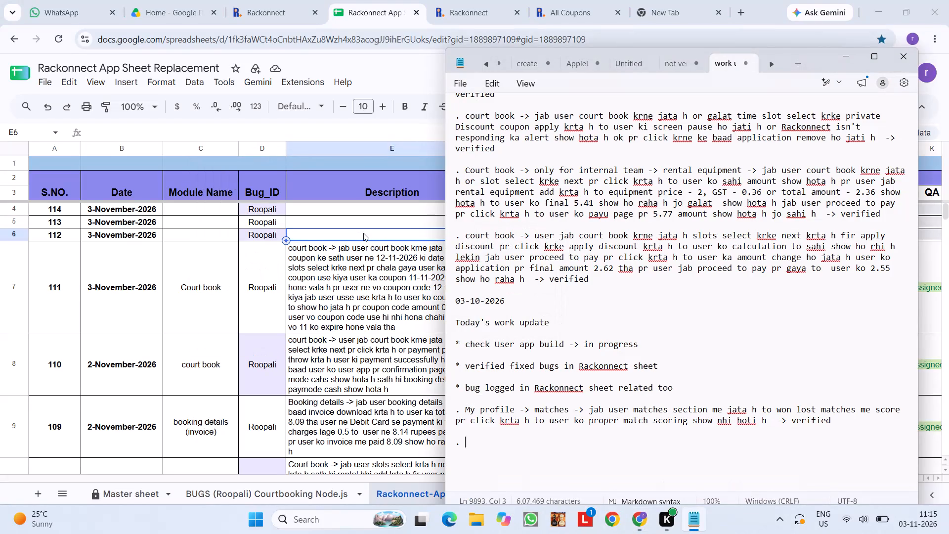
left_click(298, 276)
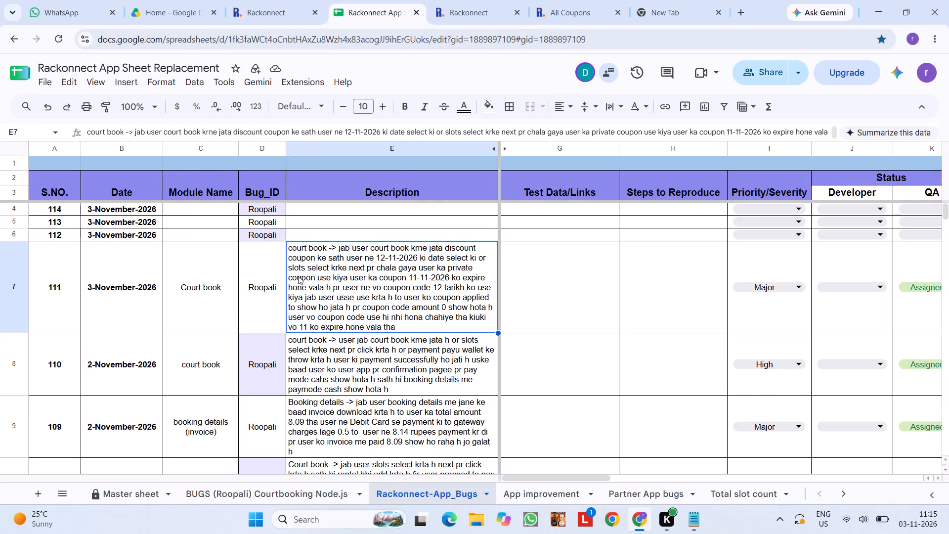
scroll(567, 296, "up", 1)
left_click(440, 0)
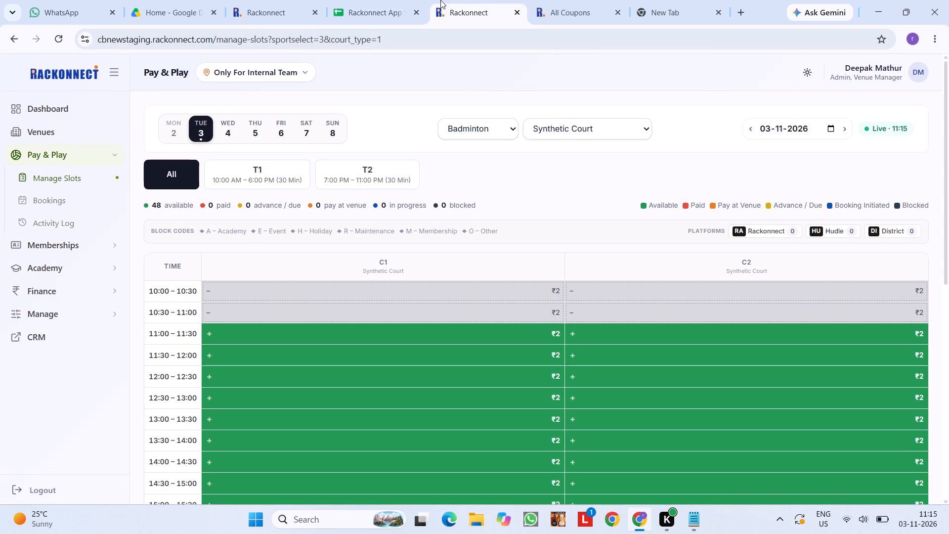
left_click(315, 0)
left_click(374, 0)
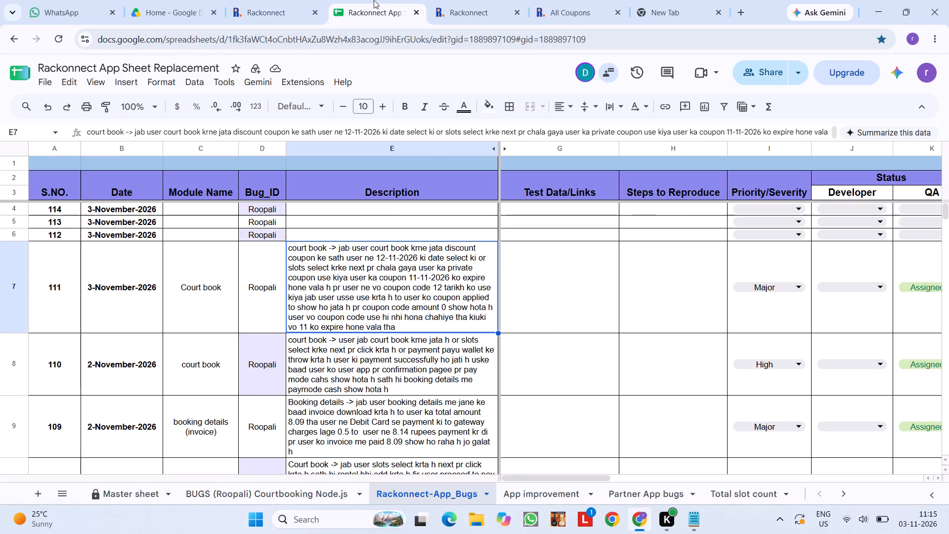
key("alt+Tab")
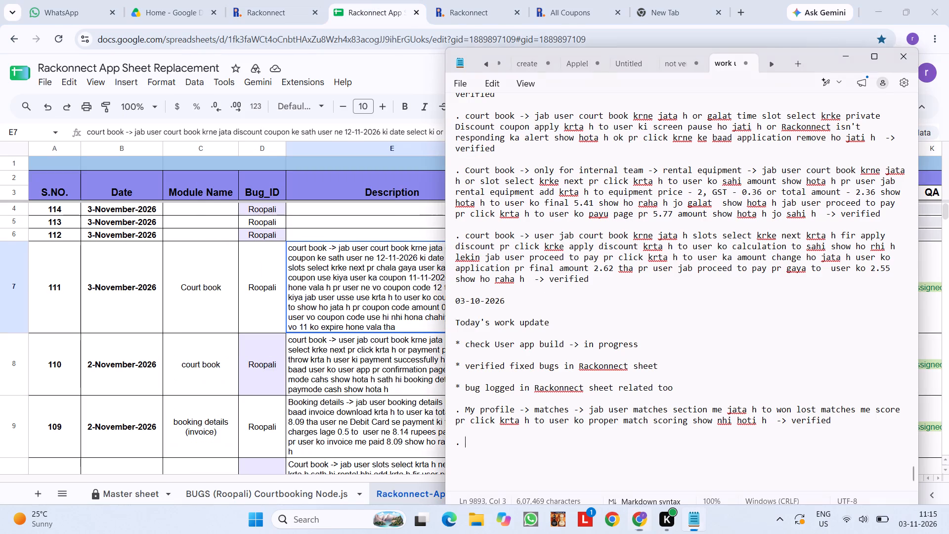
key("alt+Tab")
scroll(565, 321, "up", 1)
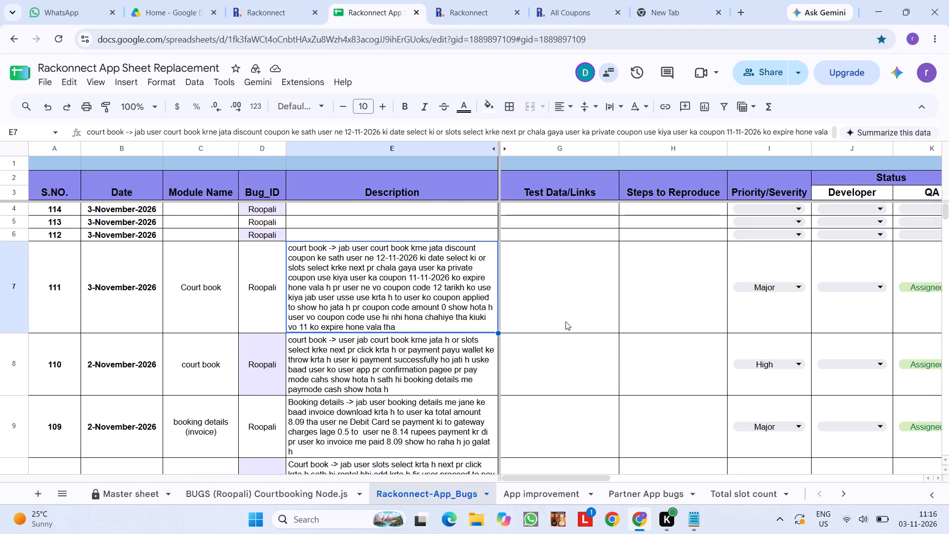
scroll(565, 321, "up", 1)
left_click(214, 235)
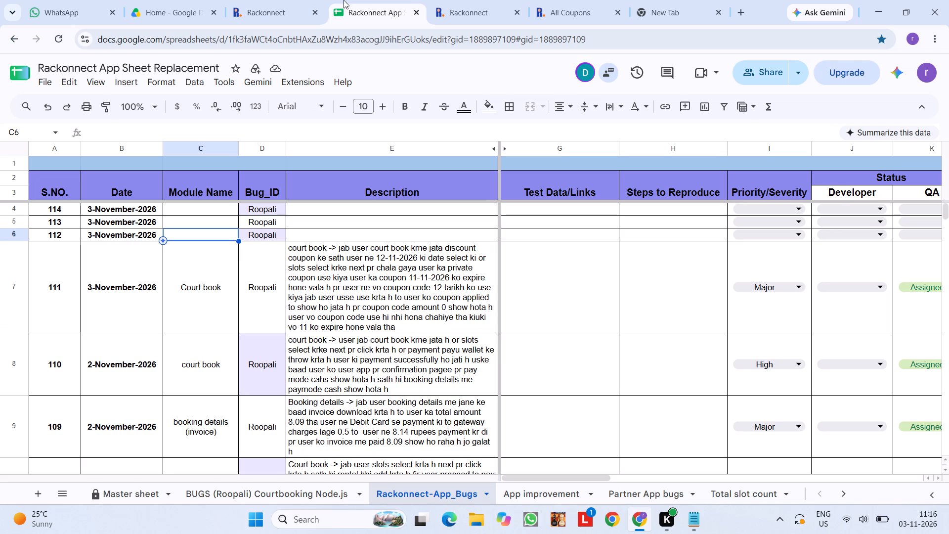
Switch to the All Coupons admin page to review the available coupons.
left_click(587, 0)
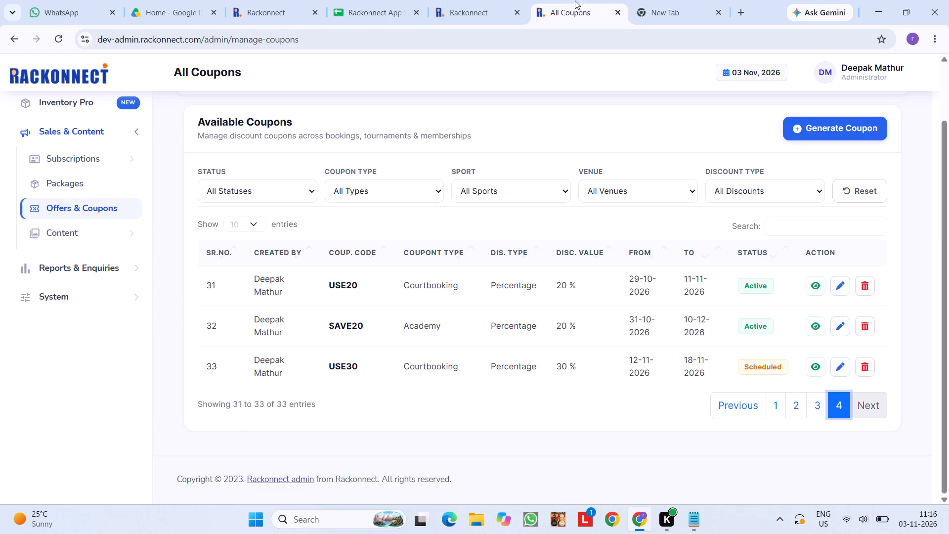